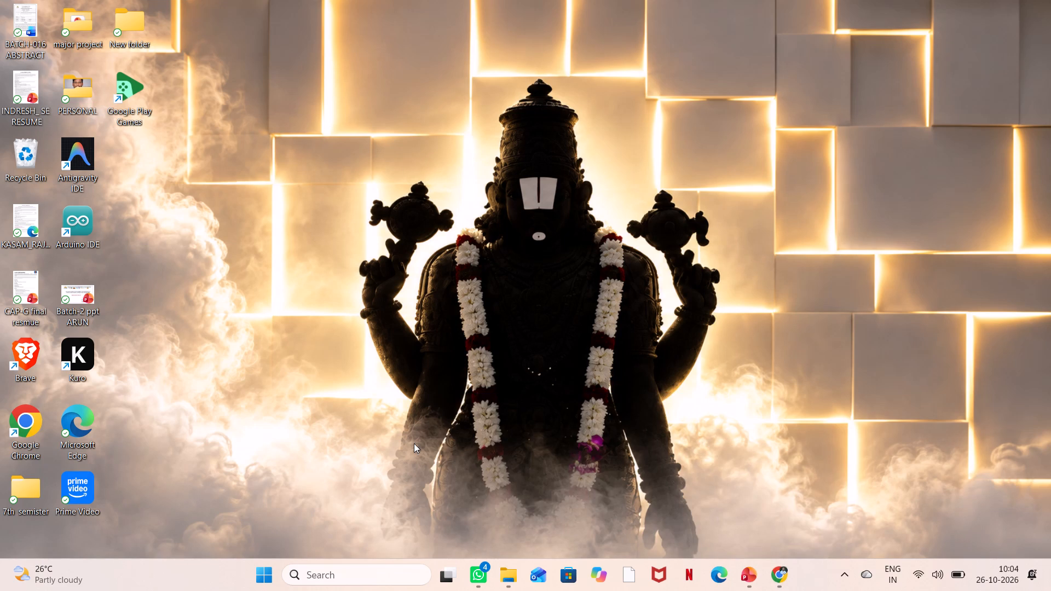
{"action": "left_click", "coordinate": [787, 576]}
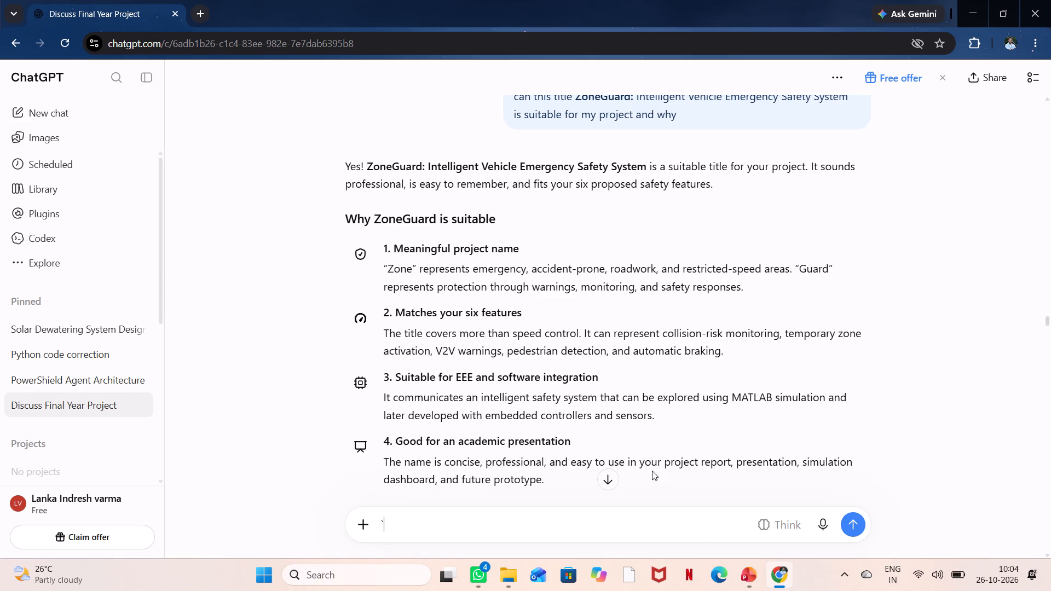
{"action": "left_click", "coordinate": [198, 11]}
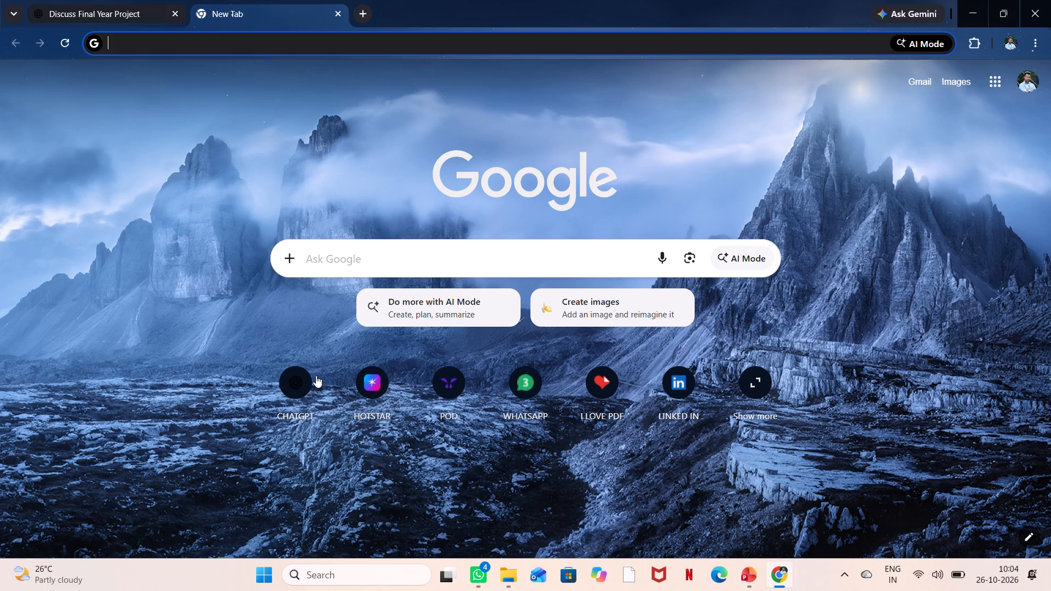
{"action": "double_click", "coordinate": [604, 374]}
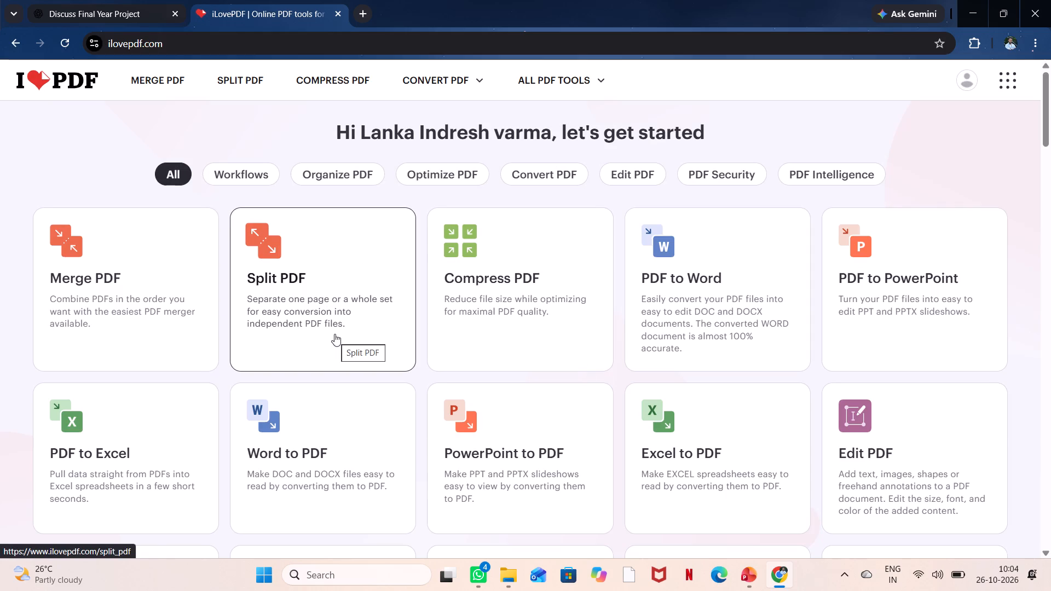
{"action": "left_click", "coordinate": [903, 281]}
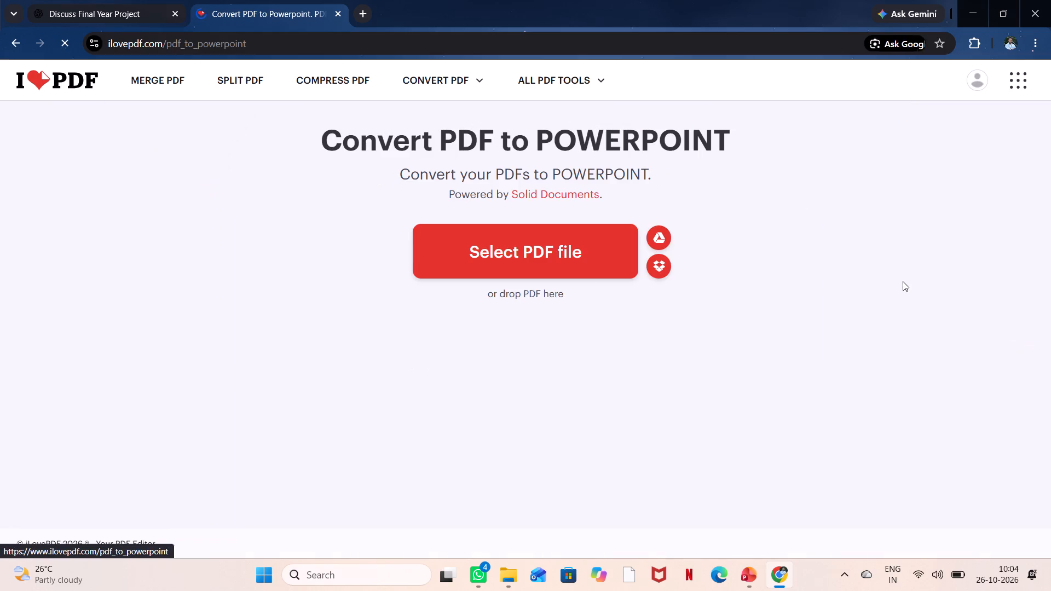
{"action": "left_click", "coordinate": [510, 241]}
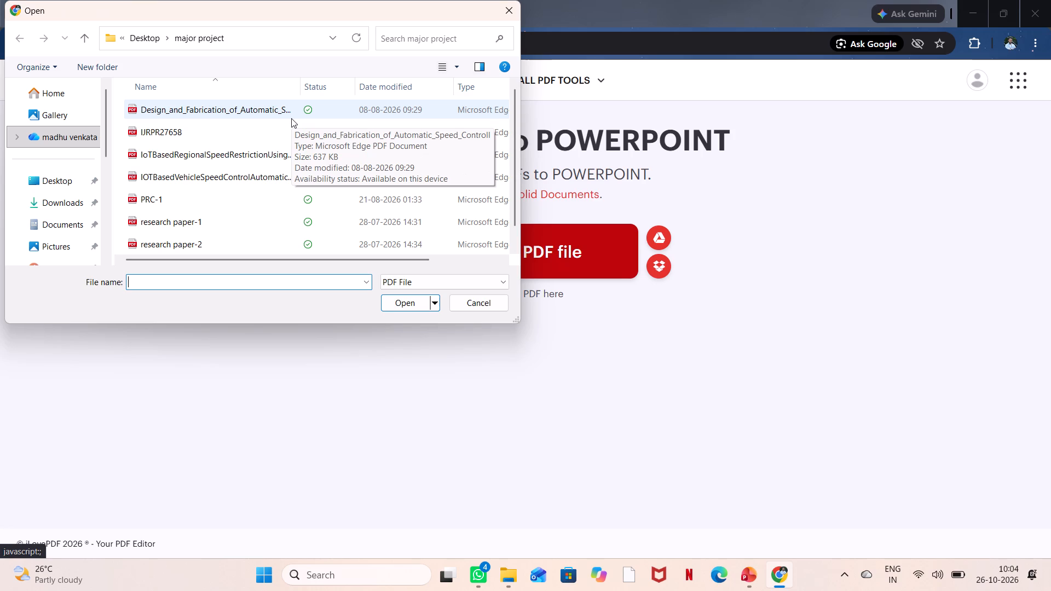
{"action": "left_click", "coordinate": [70, 172]}
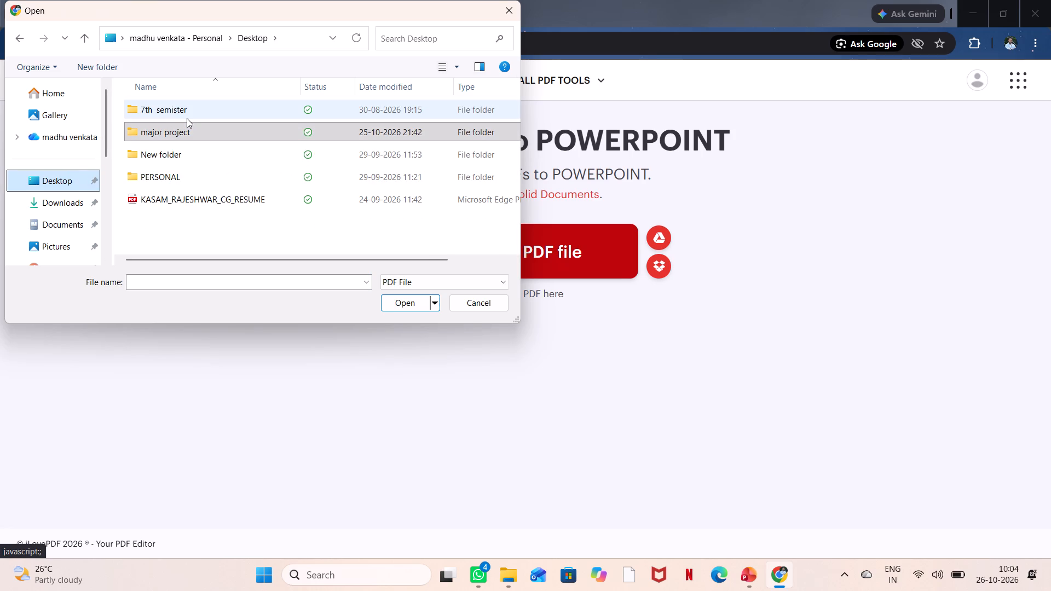
{"action": "double_click", "coordinate": [188, 126]}
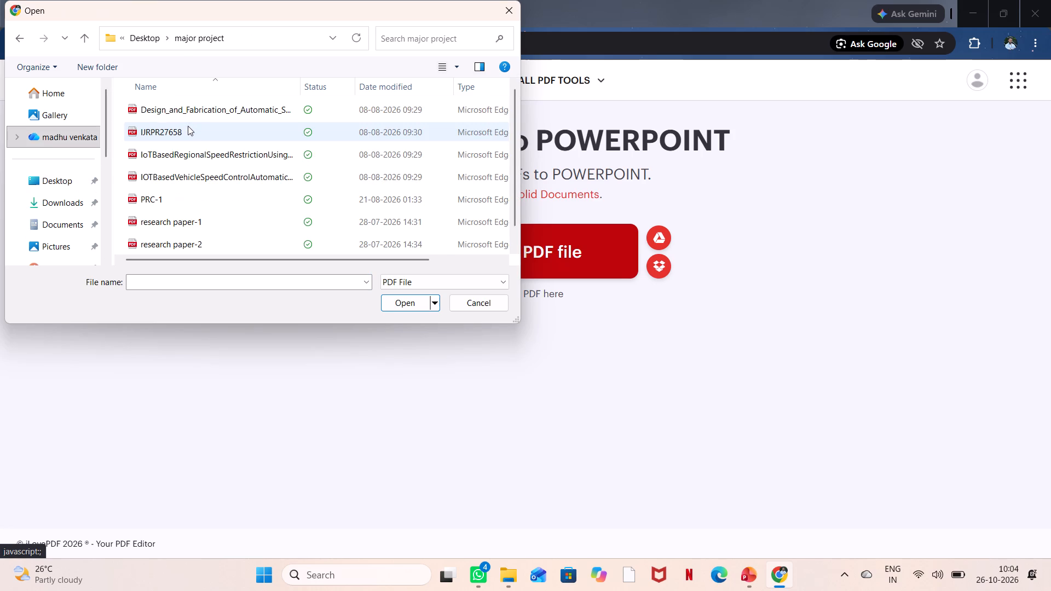
{"action": "scroll", "coordinate": [196, 186], "scroll_direction": "down", "scroll_amount": 1}
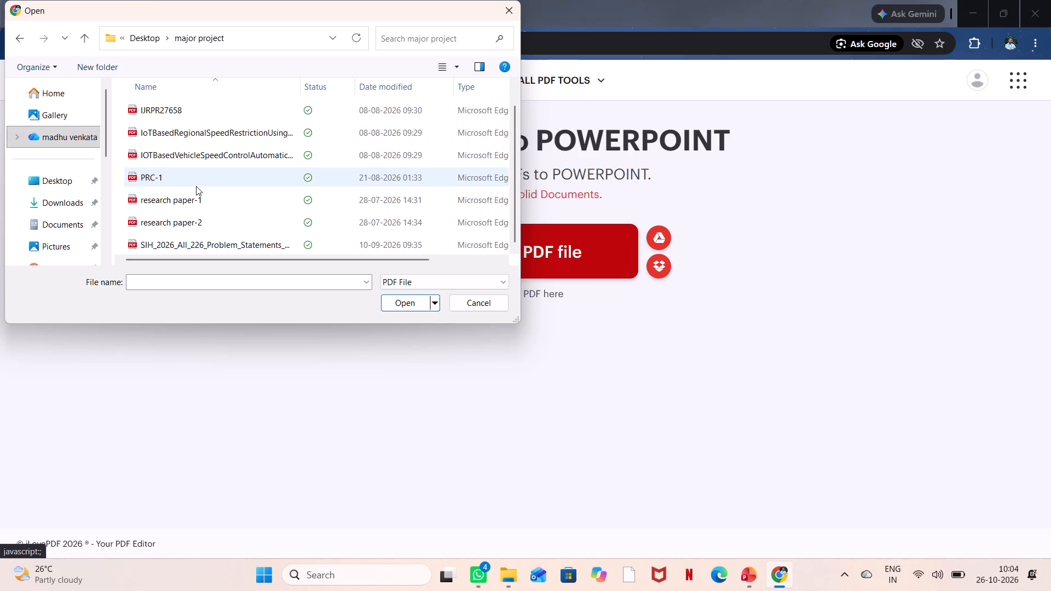
{"action": "left_click", "coordinate": [61, 204]}
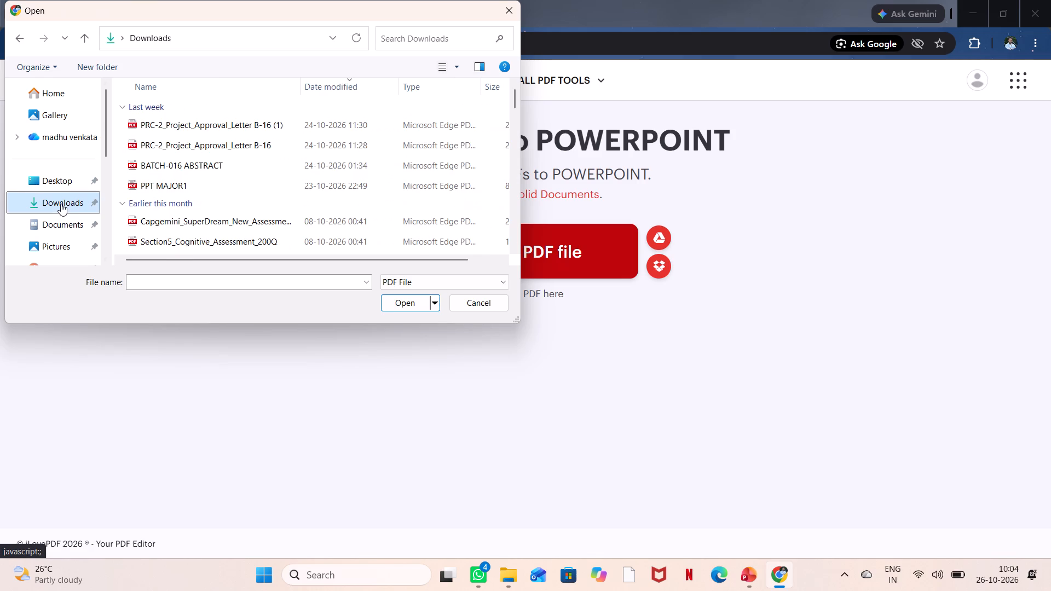
{"action": "double_click", "coordinate": [239, 128]}
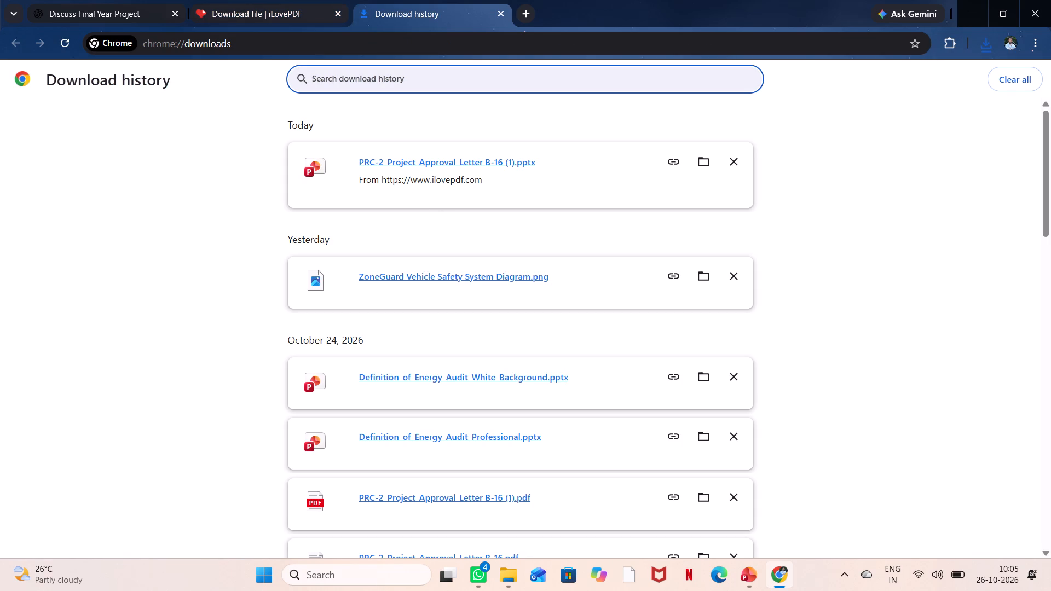
{"action": "left_click", "coordinate": [410, 178]}
{"action": "left_click", "coordinate": [418, 164]}
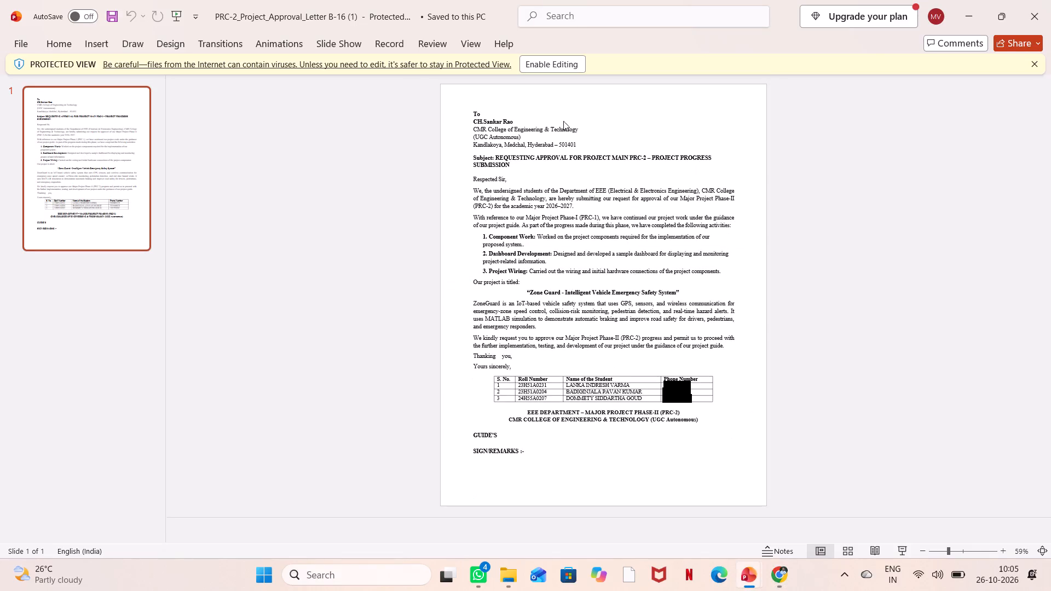
{"action": "left_click", "coordinate": [551, 72]}
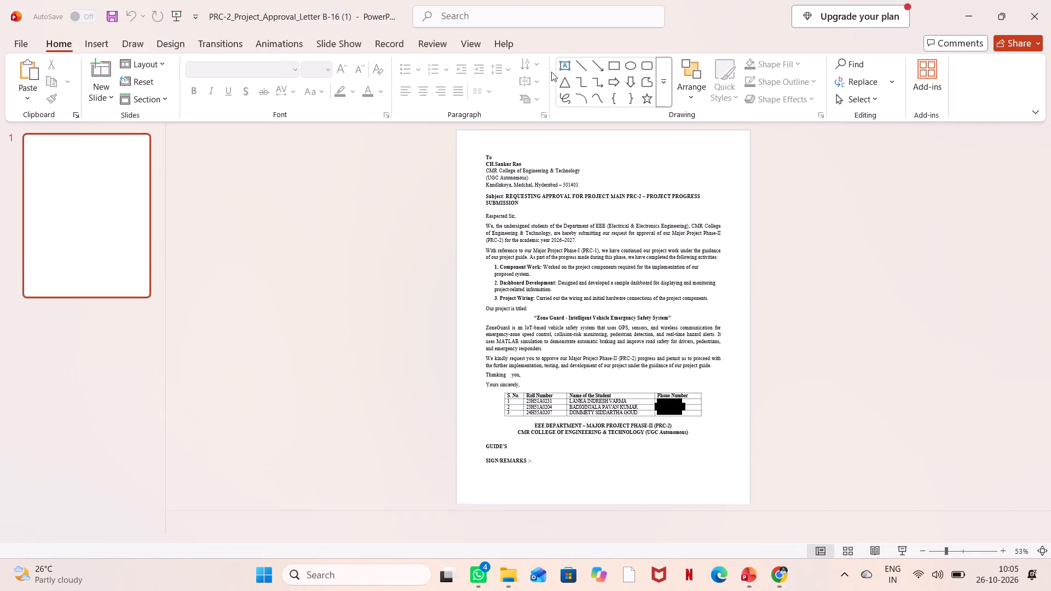
Replace "Component" with "Software" in the heading of the first completed activity, so it reads "Software Work:".
{"action": "scroll", "coordinate": [551, 295], "scroll_direction": "up", "scroll_amount": 3, "text": "ctrl"}
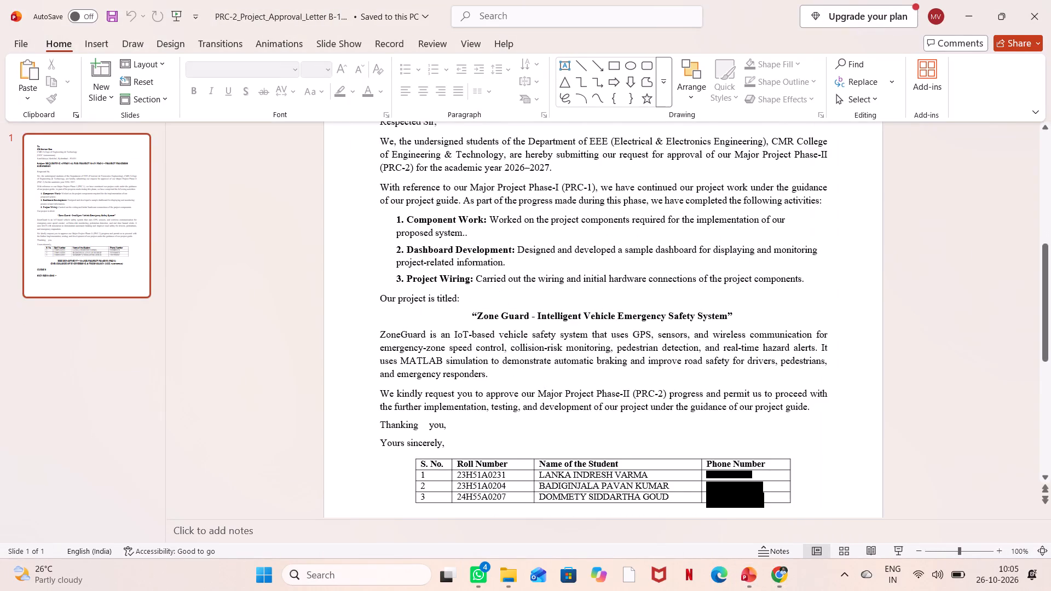
{"action": "left_click", "coordinate": [454, 220]}
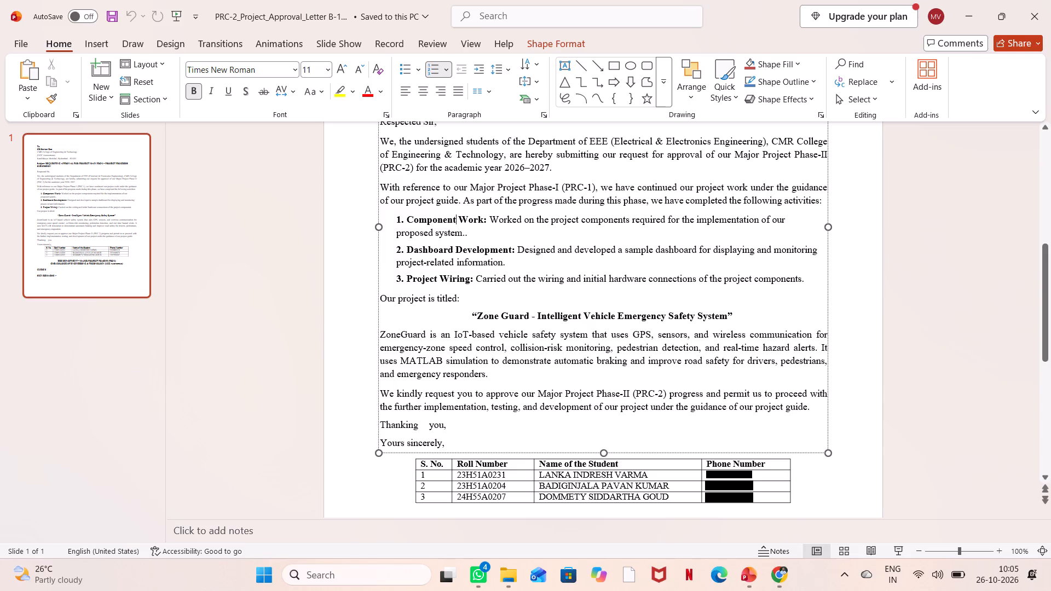
{"action": "key", "text": "BackSpace"}
{"action": "key", "text": "BackSpace"}
{"action": "key", "text": "BackSpace"}
{"action": "key", "text": "BackSpace"}
{"action": "key", "text": "BackSpace"}
{"action": "key", "text": "BackSpace"}
{"action": "key", "text": "BackSpace"}
{"action": "key", "text": "BackSpace"}
{"action": "key", "text": "BackSpace"}
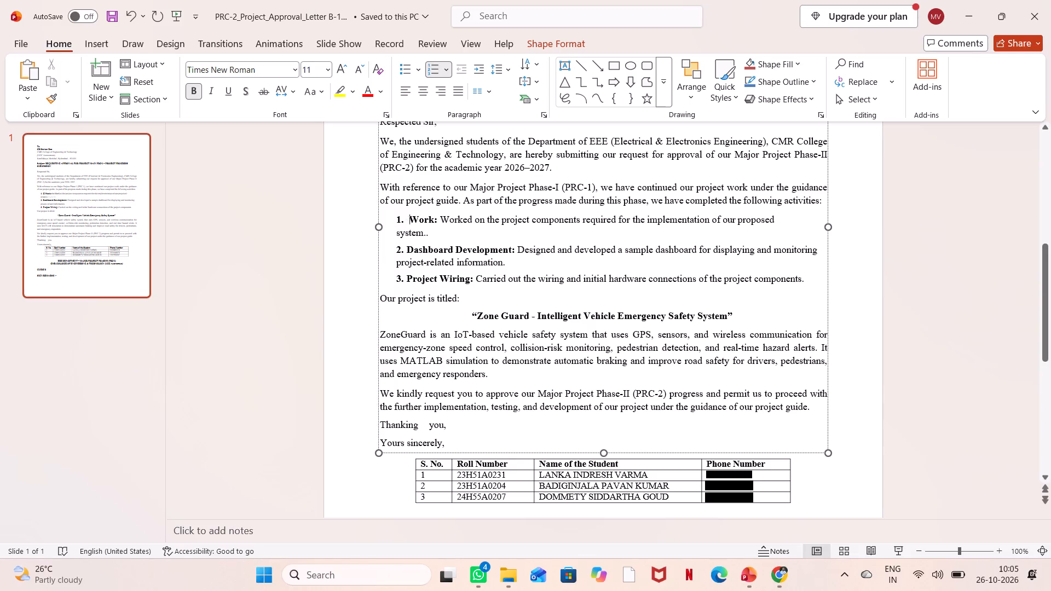
{"action": "key", "text": "s"}
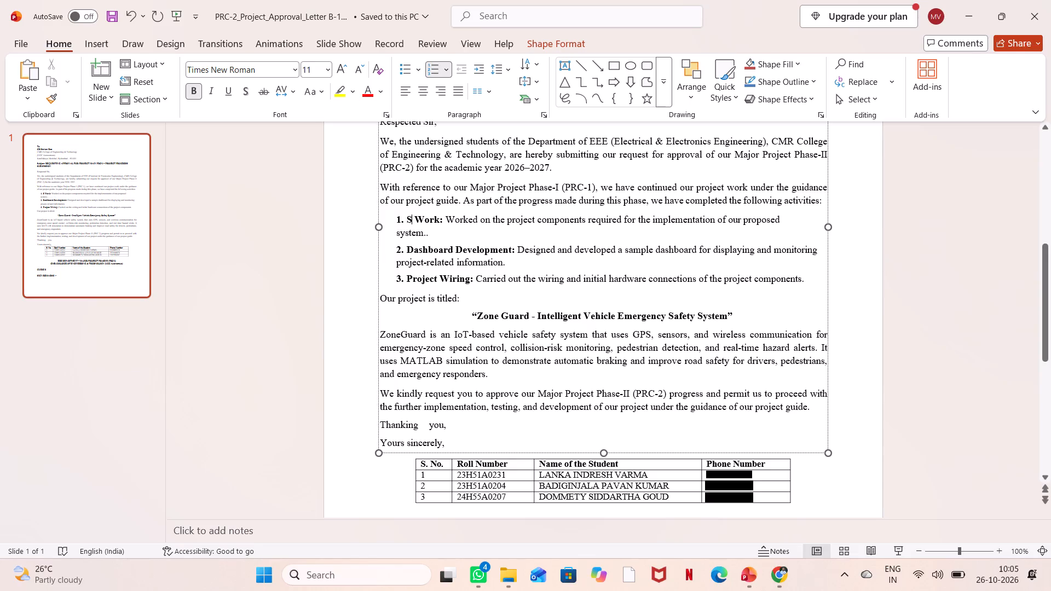
{"action": "type", "text": "oftwa"}
{"action": "type", "text": "re"}
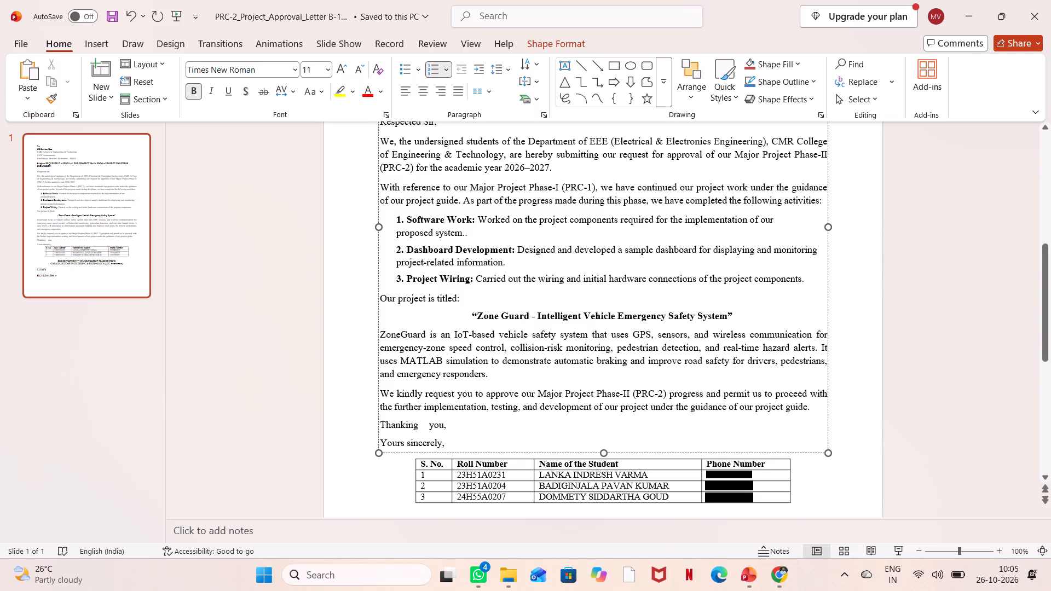
Delete the third completed activity, "Project Wiring", from the numbered list.
{"action": "left_click_drag", "start_coordinate": [811, 281], "coordinate": [401, 279]}
{"action": "key", "text": "BackSpace"}
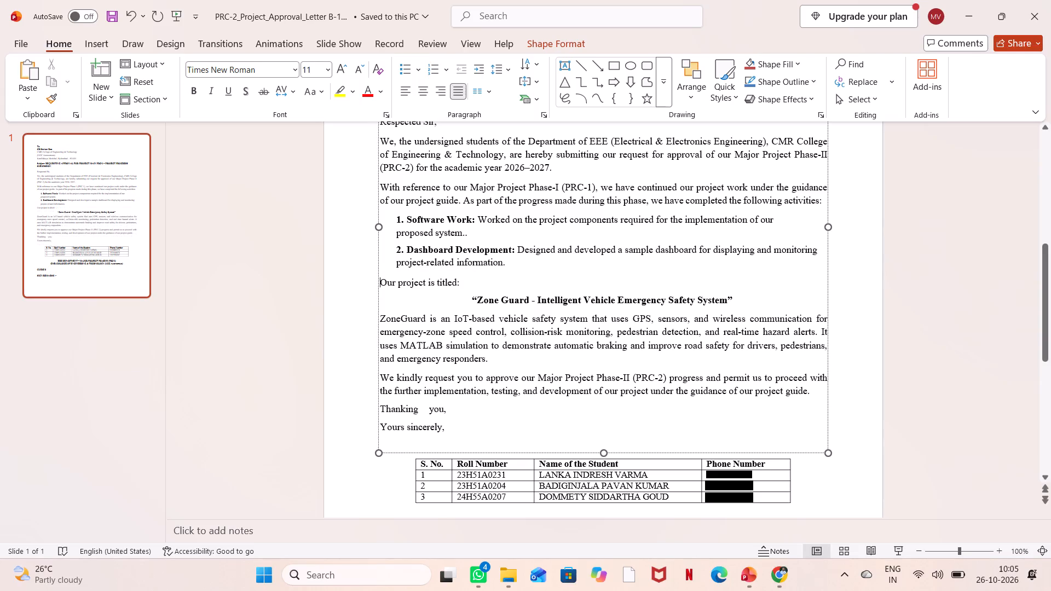
Indent the "Our project is titled:" line with six spaces.
{"action": "key", "text": "space"}
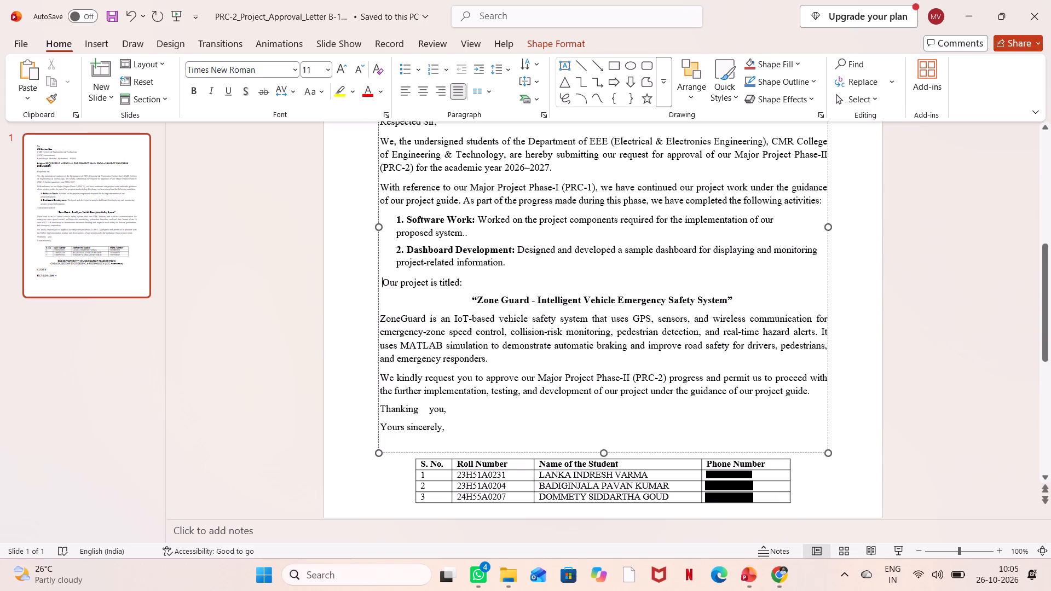
{"action": "left_click", "coordinate": [383, 282]}
{"action": "key", "text": "space"}
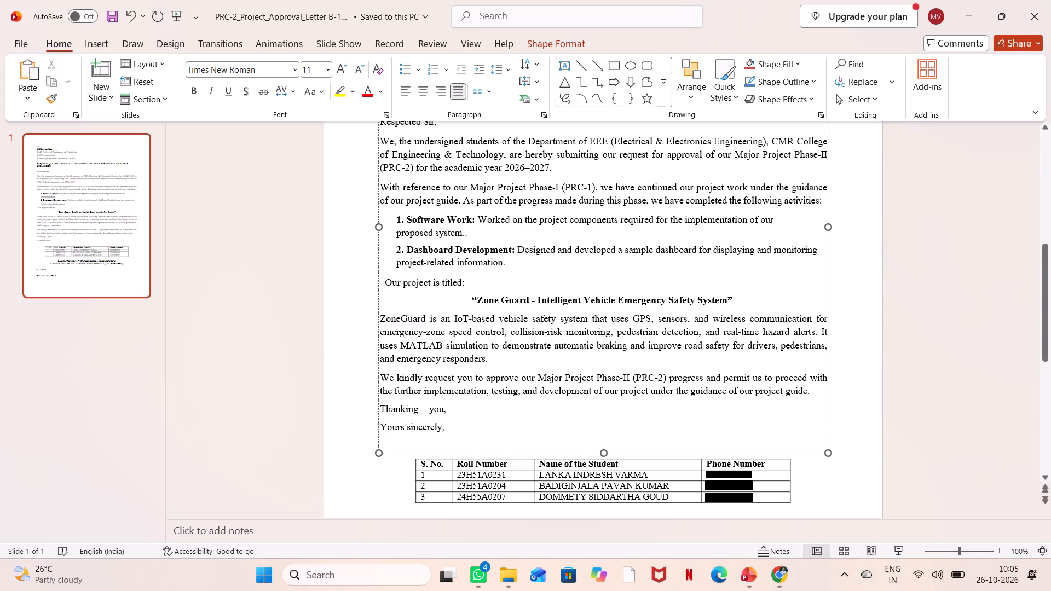
{"action": "key", "text": "space"}
{"action": "key", "text": "space"}
{"action": "key", "text": "space"}
{"action": "key", "text": "space"}
Copy the line "CMR COLLEGE OF ENGINEERING & TECHNOLOGY (UGC Autonomous)" below the student table.
{"action": "scroll", "coordinate": [526, 282], "scroll_direction": "down", "scroll_amount": 3}
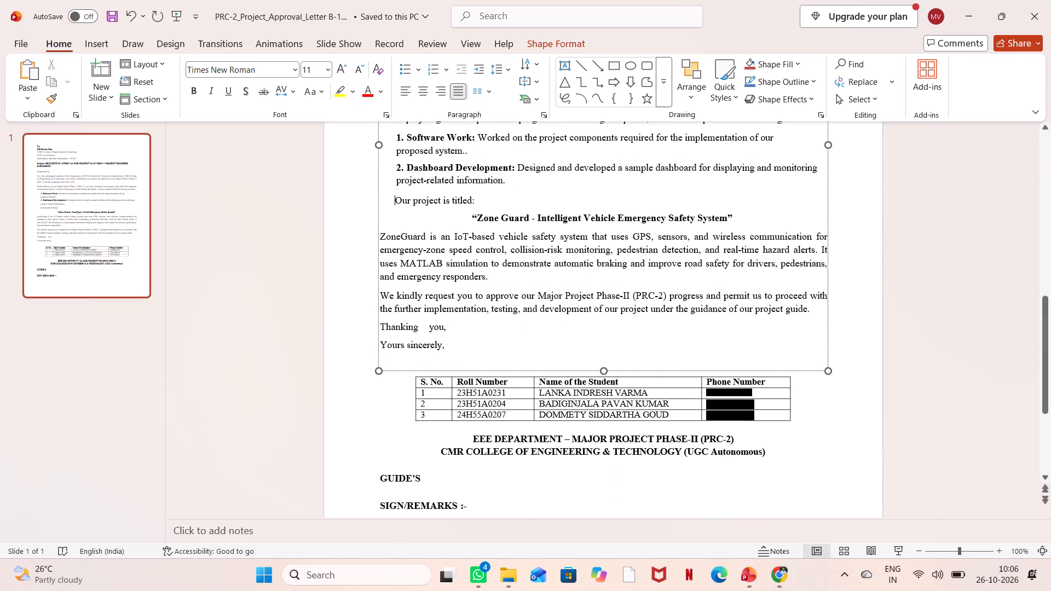
{"action": "scroll", "coordinate": [526, 282], "scroll_direction": "down", "scroll_amount": 1}
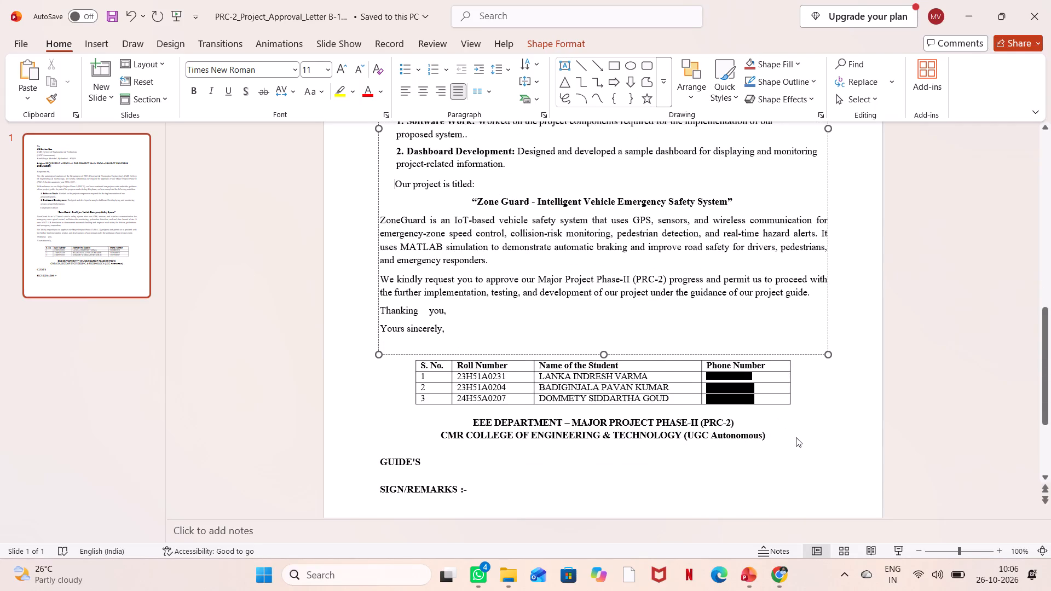
{"action": "left_click", "coordinate": [969, 398]}
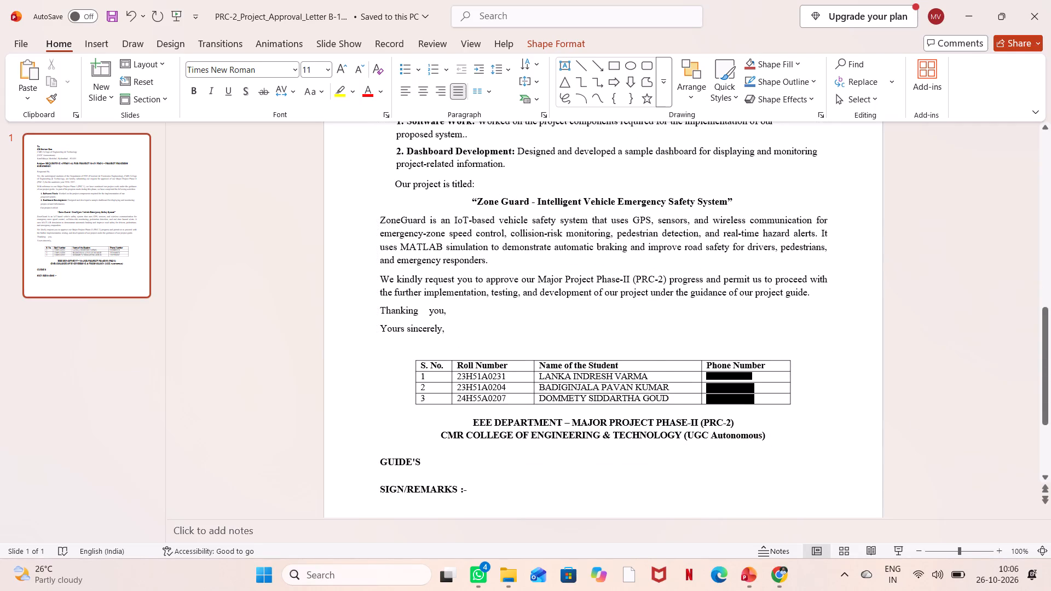
{"action": "left_click_drag", "start_coordinate": [437, 434], "coordinate": [633, 434]}
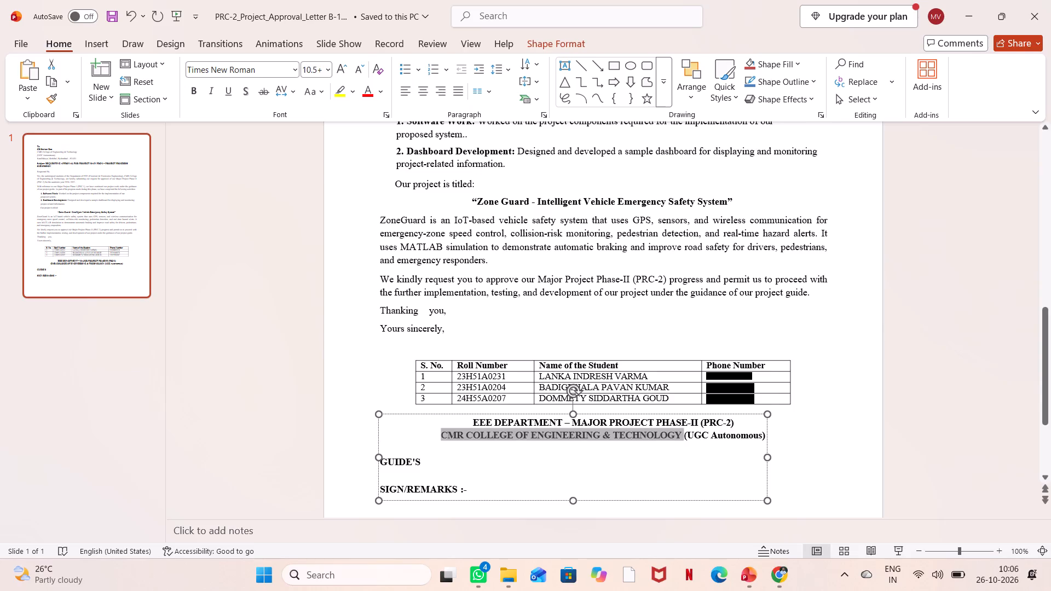
{"action": "left_click_drag", "start_coordinate": [633, 434], "coordinate": [770, 437]}
{"action": "key", "text": "ctrl+c"}
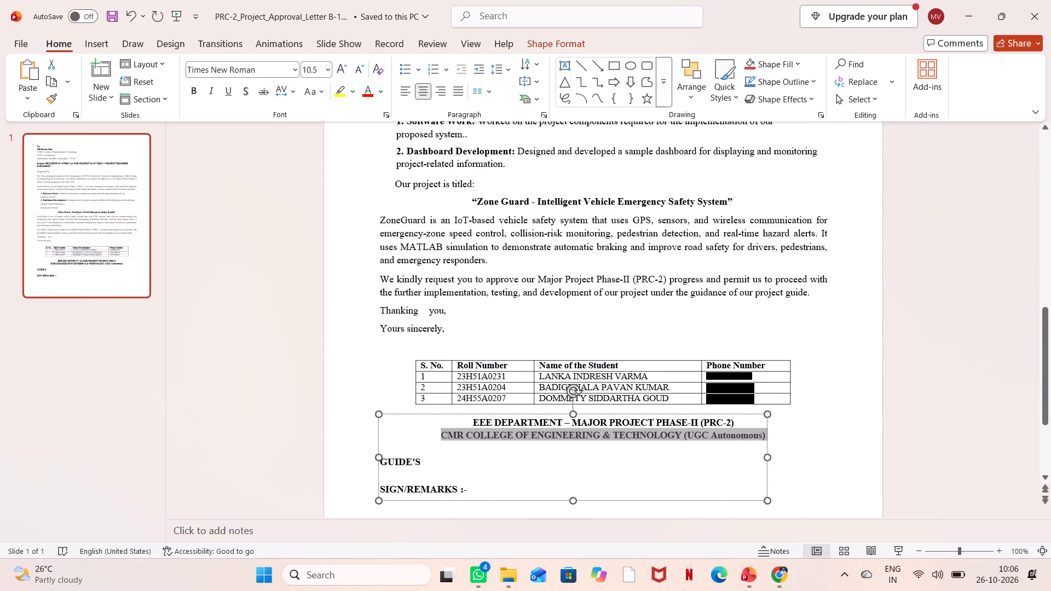
{"action": "left_click", "coordinate": [925, 303]}
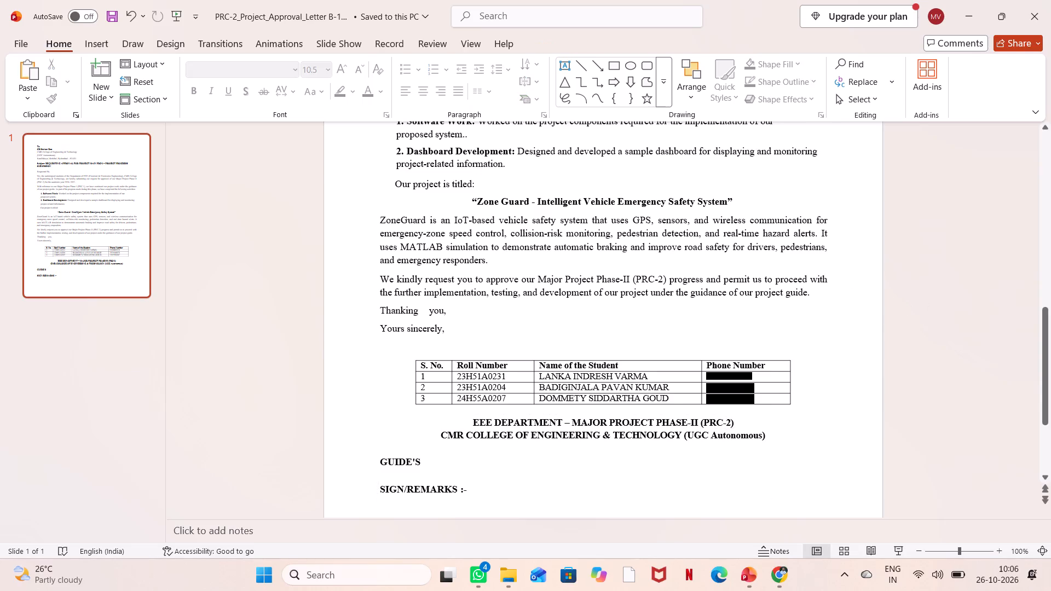
Add a text box across the page top above the "To" line and paste the copied college name into it.
{"action": "scroll", "coordinate": [732, 265], "scroll_direction": "up", "scroll_amount": 5}
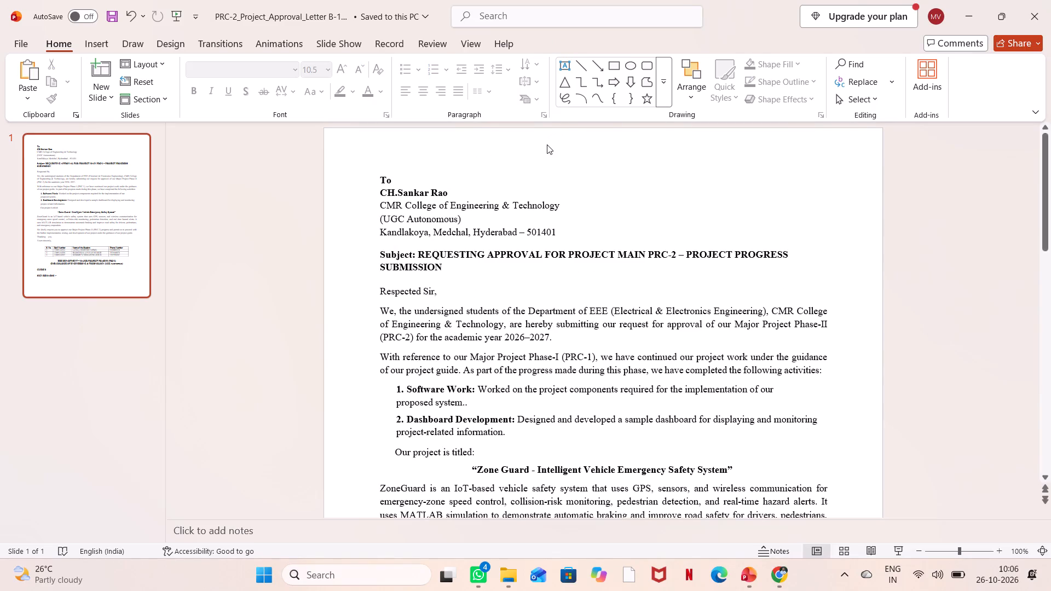
{"action": "left_click", "coordinate": [545, 144]}
{"action": "left_click", "coordinate": [470, 158]}
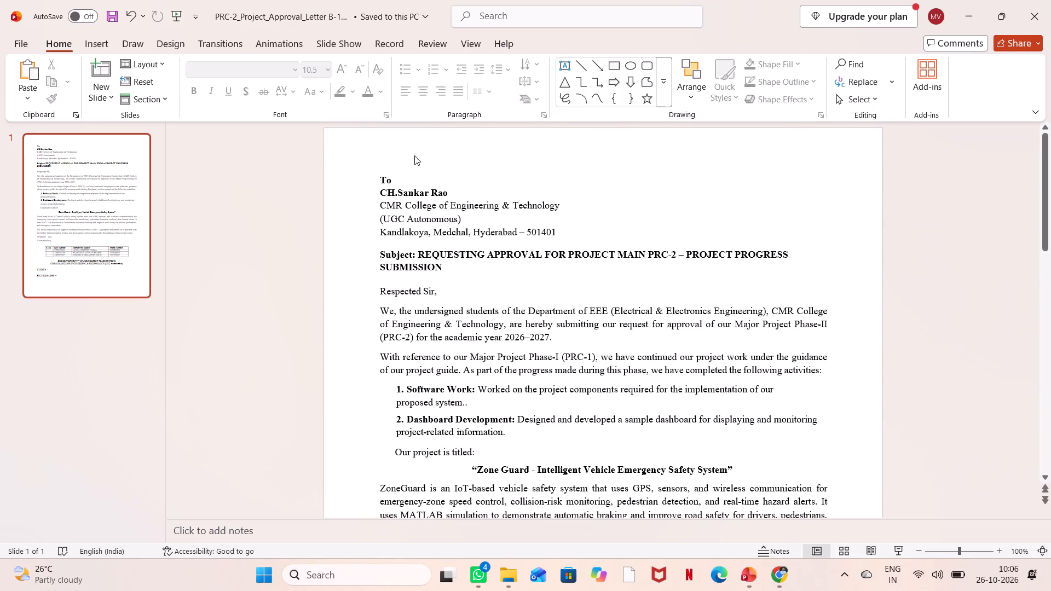
{"action": "double_click", "coordinate": [403, 155]}
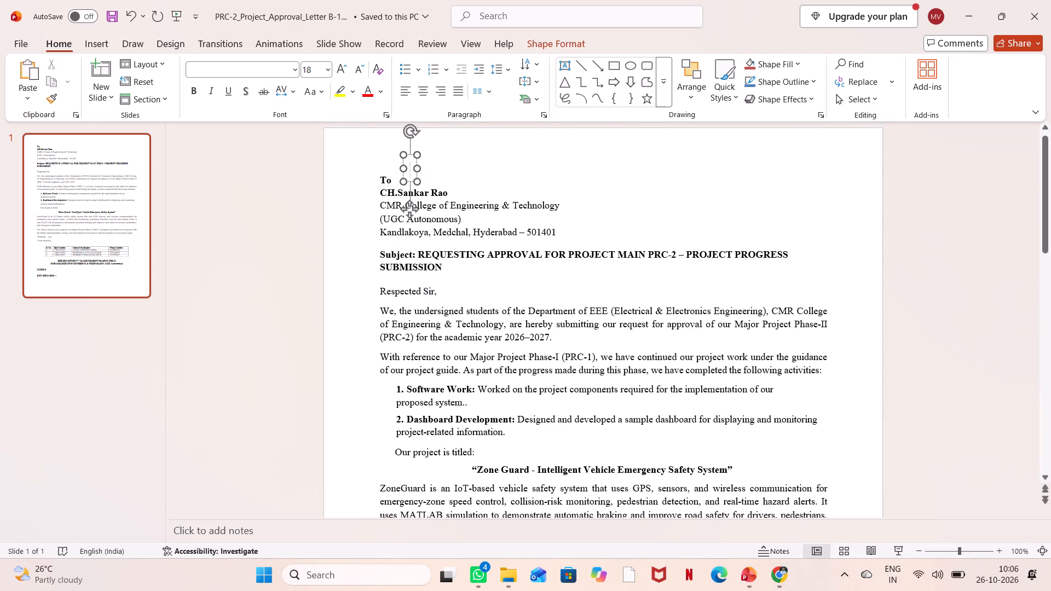
{"action": "left_click_drag", "start_coordinate": [407, 155], "coordinate": [401, 134]}
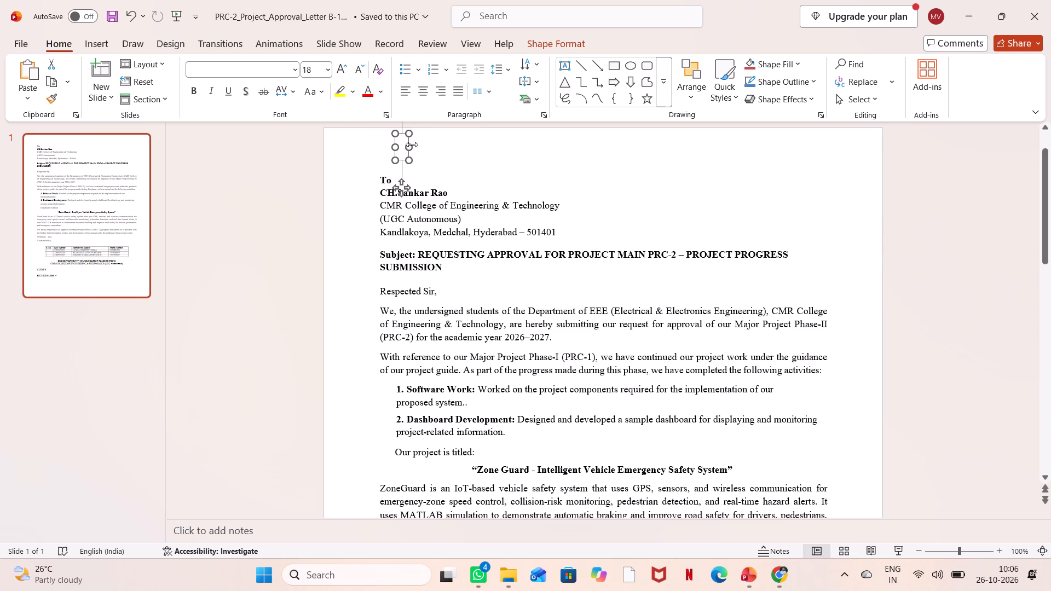
{"action": "left_click_drag", "start_coordinate": [412, 144], "coordinate": [744, 164]}
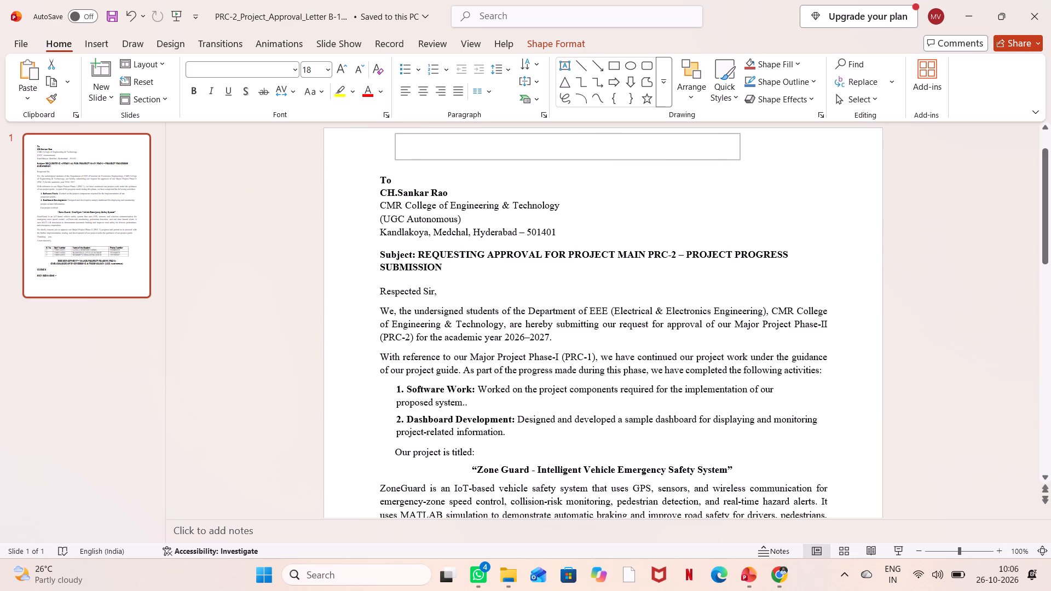
{"action": "left_click_drag", "start_coordinate": [744, 164], "coordinate": [841, 177]}
{"action": "double_click", "coordinate": [524, 149]}
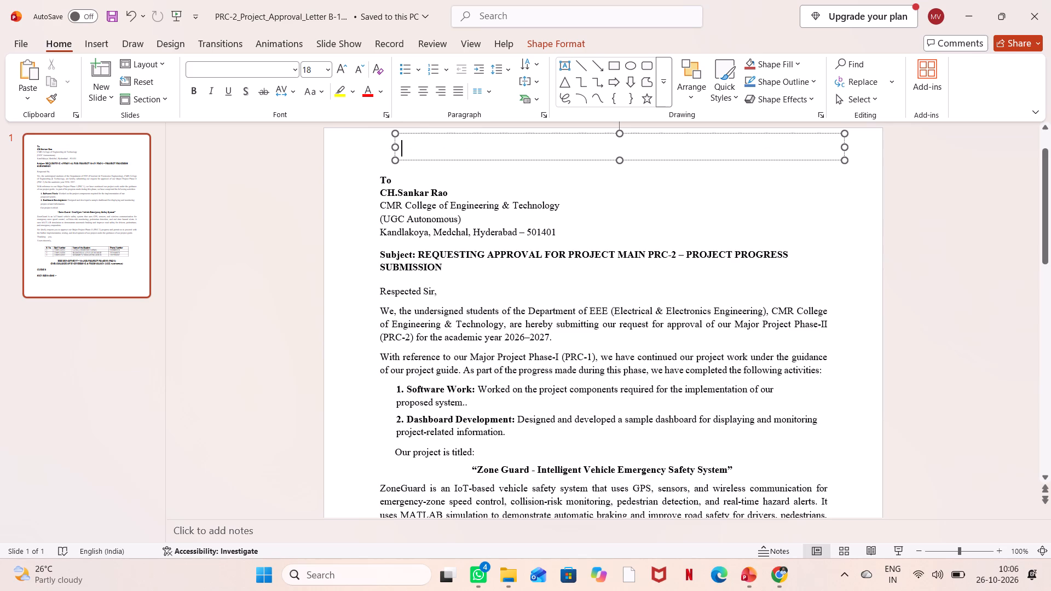
{"action": "key", "text": "ctrl+v"}
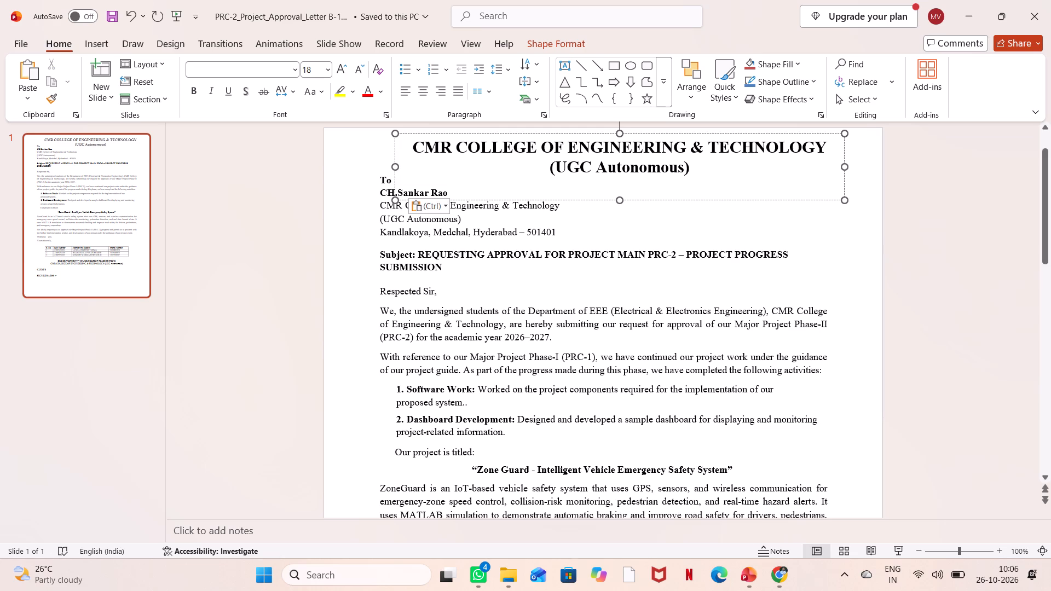
Set the pasted "CMR COLLEGE OF ENGINEERING & TECHNOLOGY (UGC Autonomous)" heading to font size 11.
{"action": "left_click_drag", "start_coordinate": [697, 166], "coordinate": [470, 145]}
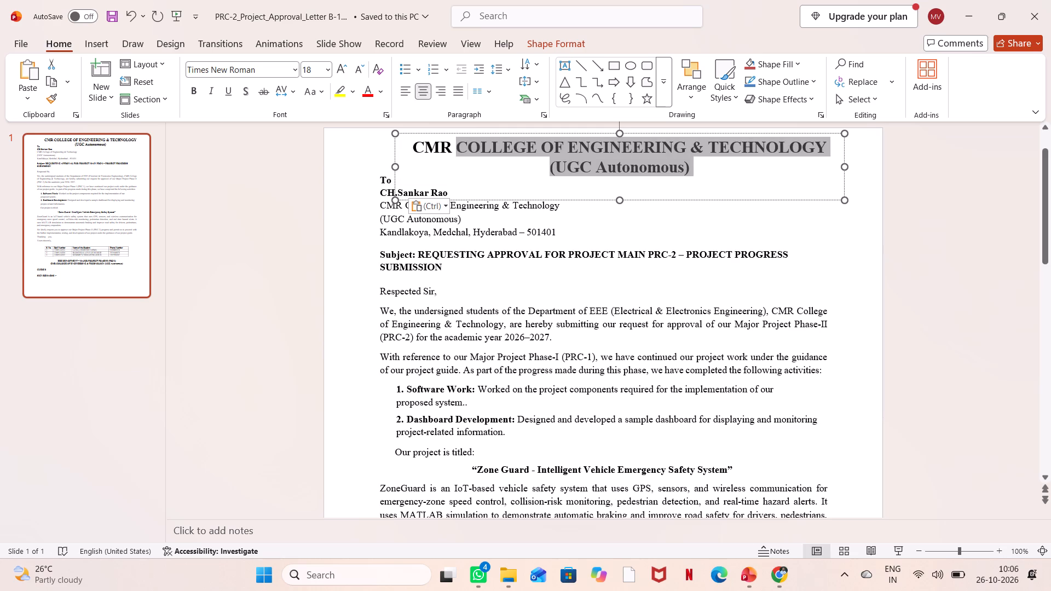
{"action": "left_click_drag", "start_coordinate": [470, 145], "coordinate": [417, 142]}
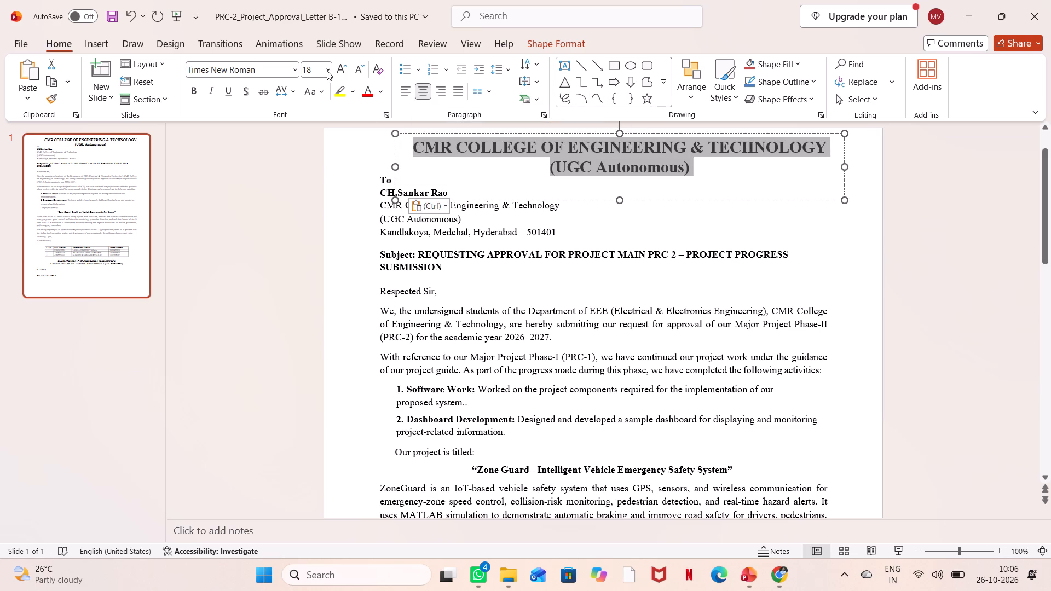
{"action": "left_click", "coordinate": [327, 71]}
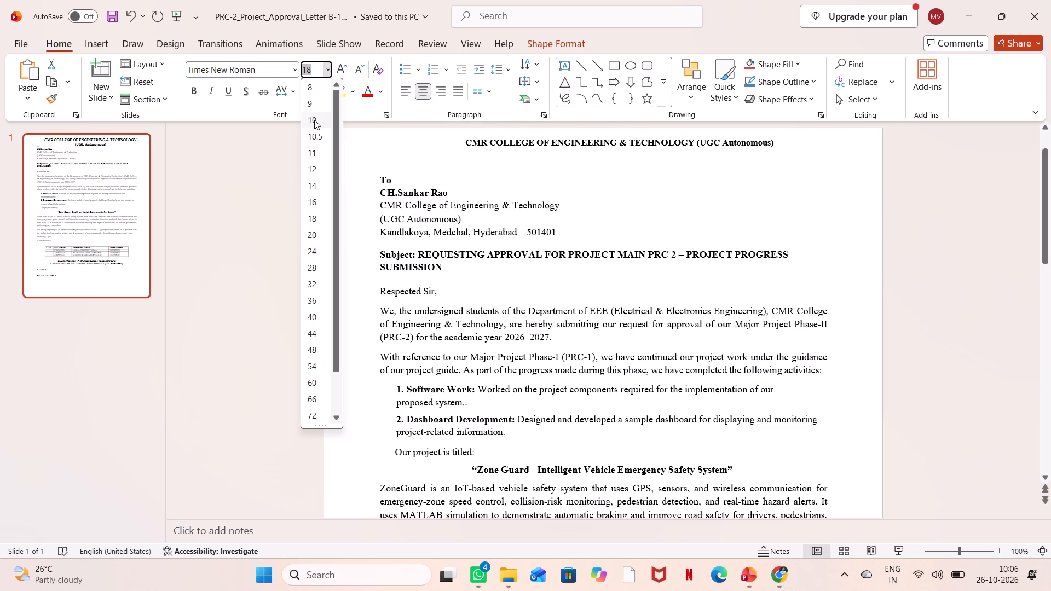
{"action": "left_click", "coordinate": [319, 148]}
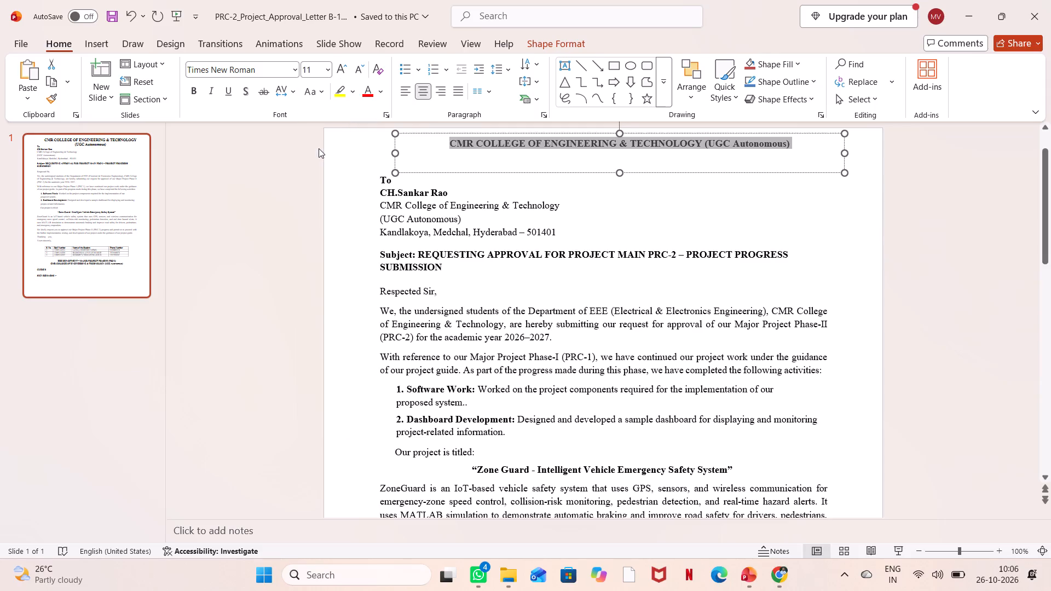
{"action": "left_click", "coordinate": [794, 146]}
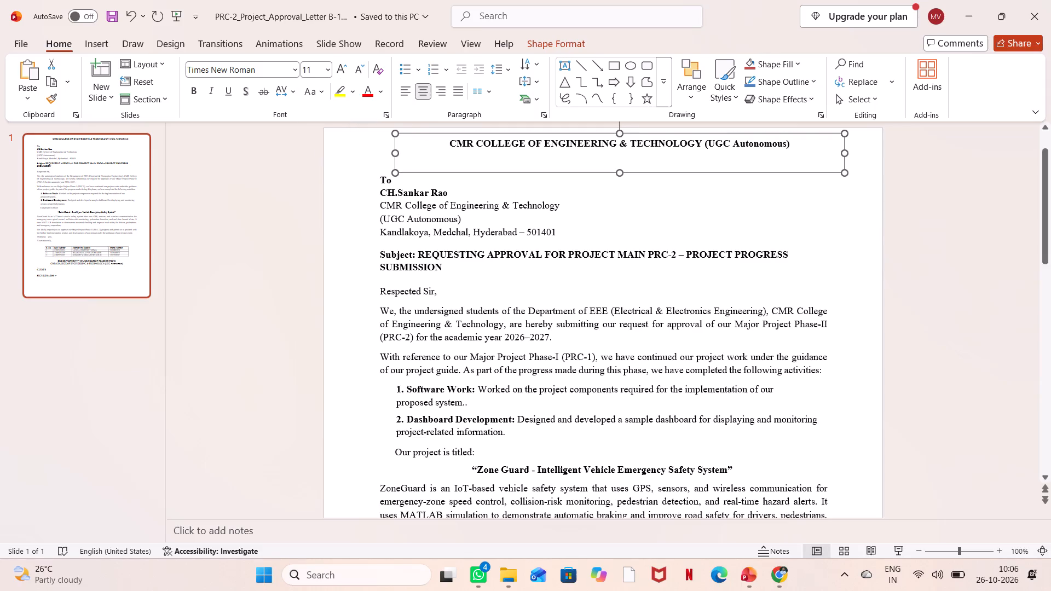
Copy the line "EEE DEPARTMENT – MAJOR PROJECT PHASE-II (PRC-2)" from below the student table and paste it under the college name heading.
{"action": "scroll", "coordinate": [765, 206], "scroll_direction": "down", "scroll_amount": 4}
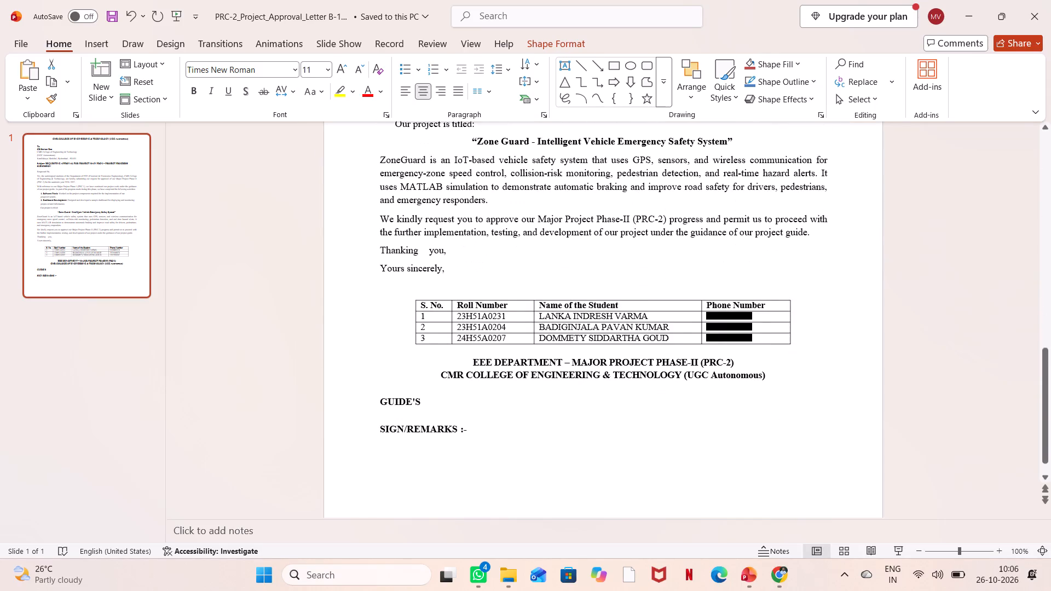
{"action": "left_click_drag", "start_coordinate": [742, 364], "coordinate": [600, 365]}
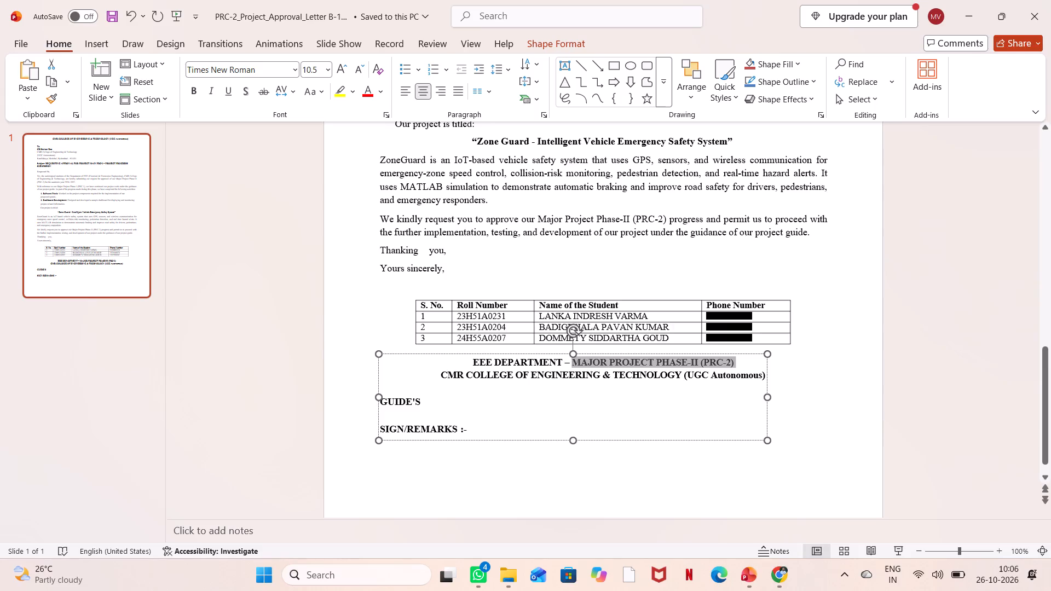
{"action": "left_click_drag", "start_coordinate": [600, 365], "coordinate": [480, 358]}
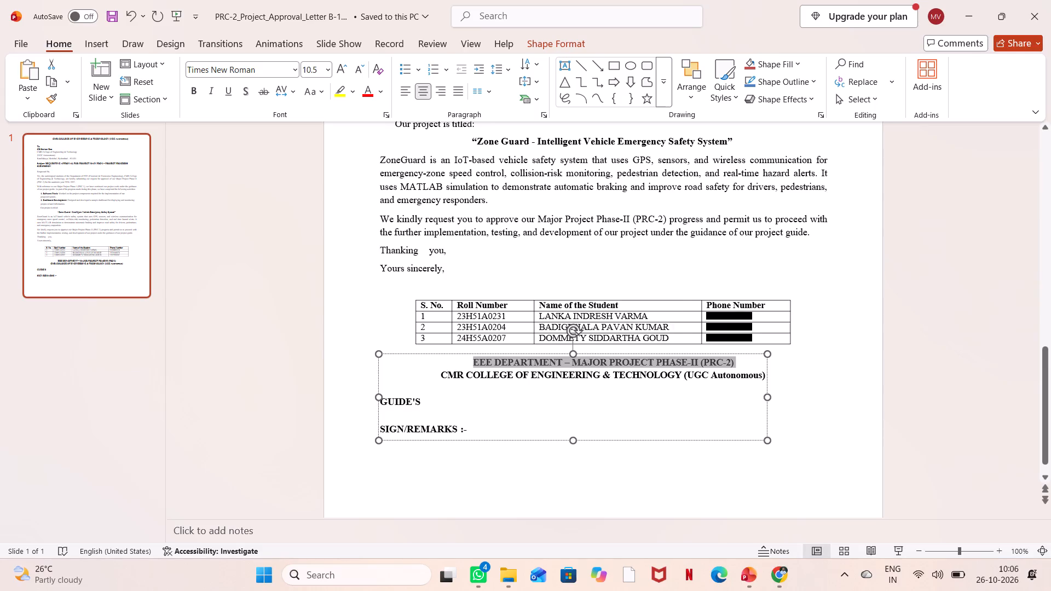
{"action": "left_click_drag", "start_coordinate": [480, 358], "coordinate": [475, 358]}
{"action": "key", "text": "ctrl+c"}
{"action": "left_click", "coordinate": [948, 293]}
{"action": "scroll", "coordinate": [778, 267], "scroll_direction": "up", "scroll_amount": 8}
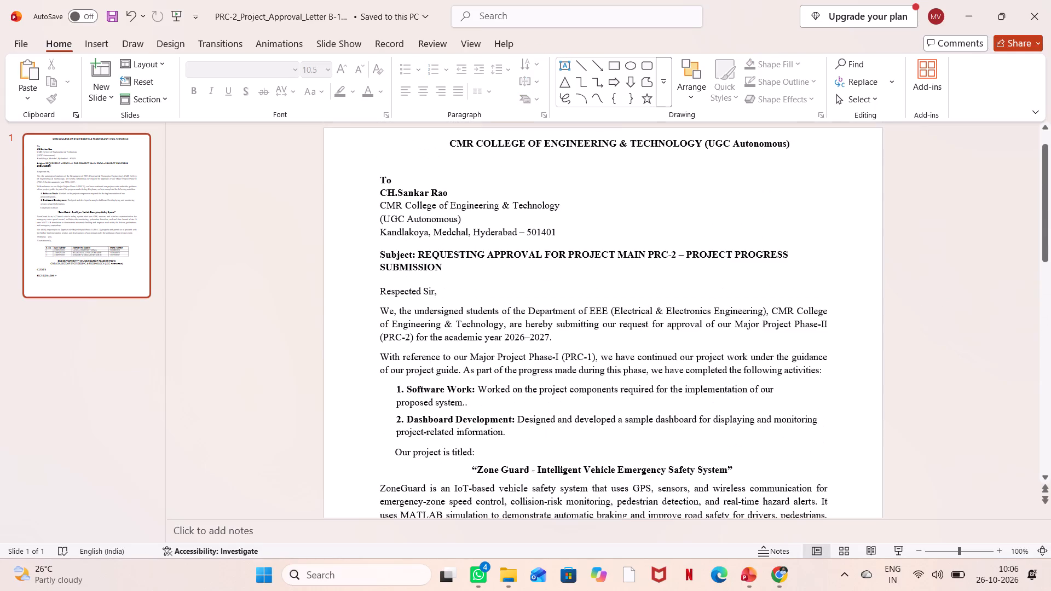
{"action": "scroll", "coordinate": [778, 267], "scroll_direction": "up", "scroll_amount": 2}
{"action": "left_click", "coordinate": [781, 150]}
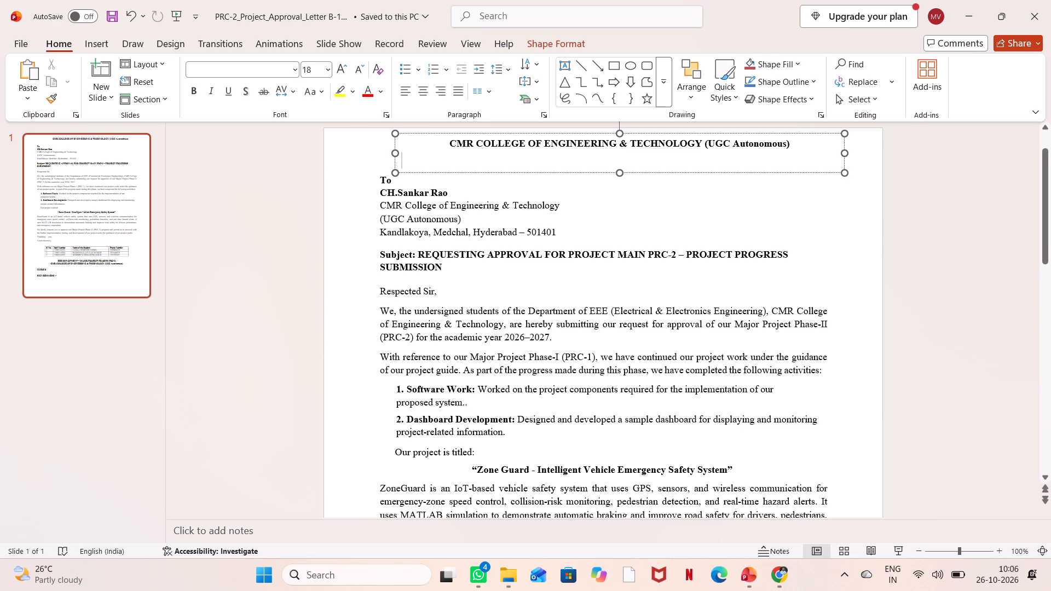
{"action": "key", "text": "ctrl+v"}
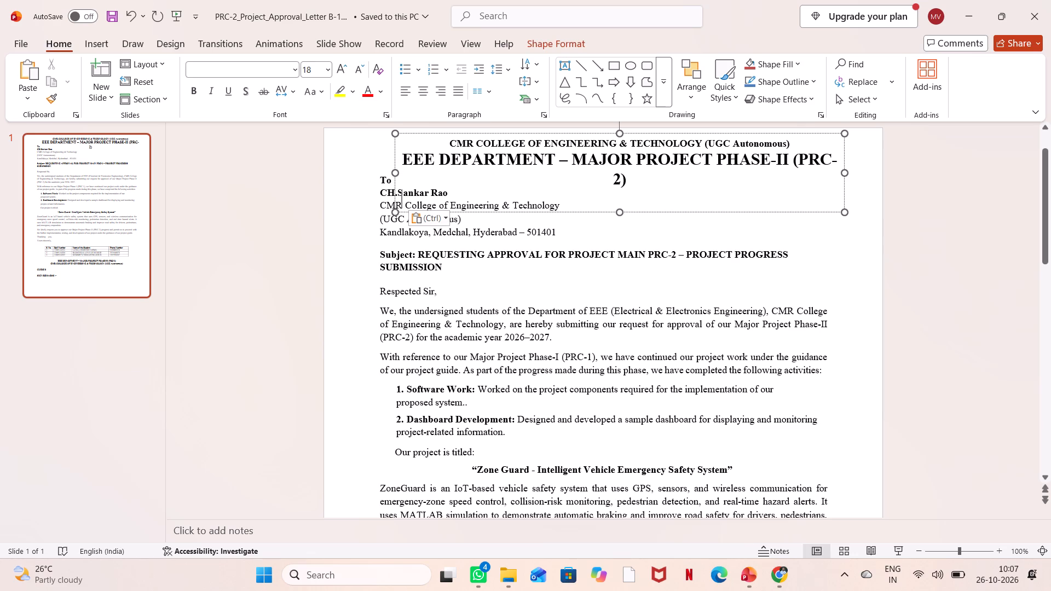
Set the pasted "EEE DEPARTMENT" heading line to font size 11.
{"action": "left_click_drag", "start_coordinate": [651, 179], "coordinate": [483, 153]}
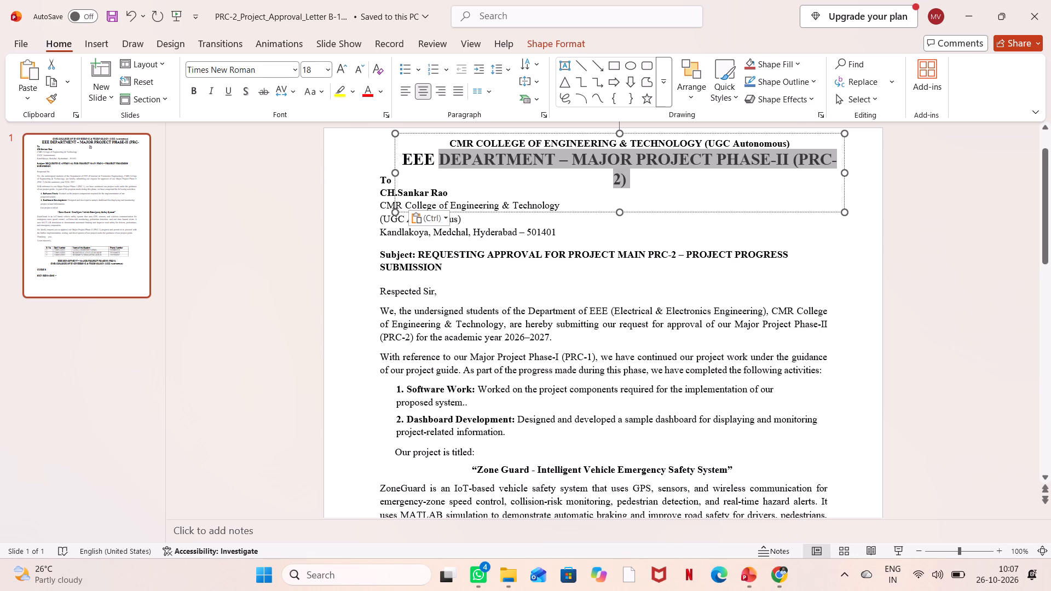
{"action": "left_click_drag", "start_coordinate": [483, 153], "coordinate": [428, 163]}
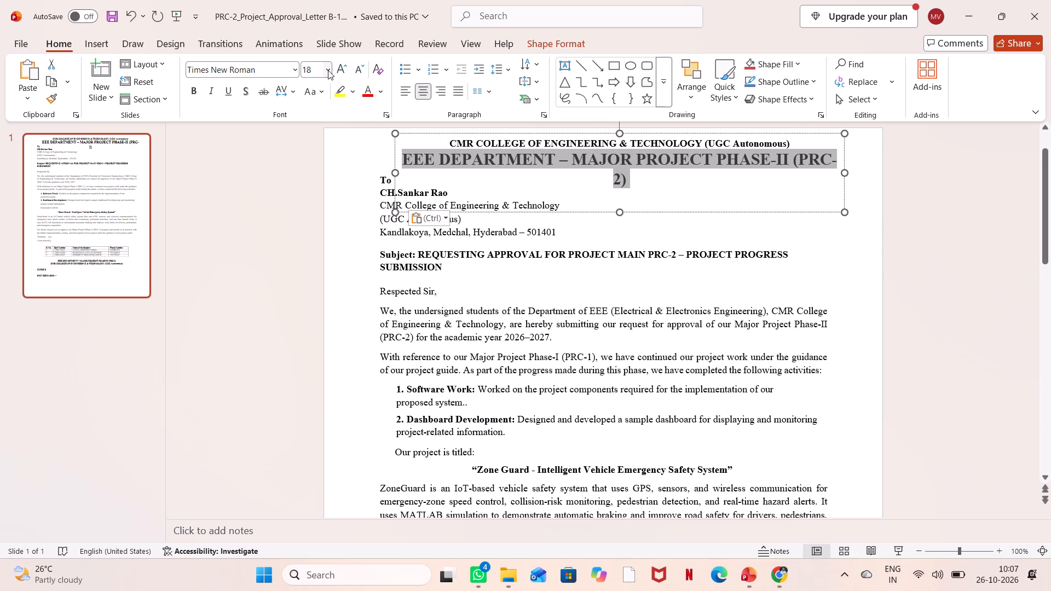
{"action": "left_click", "coordinate": [328, 70]}
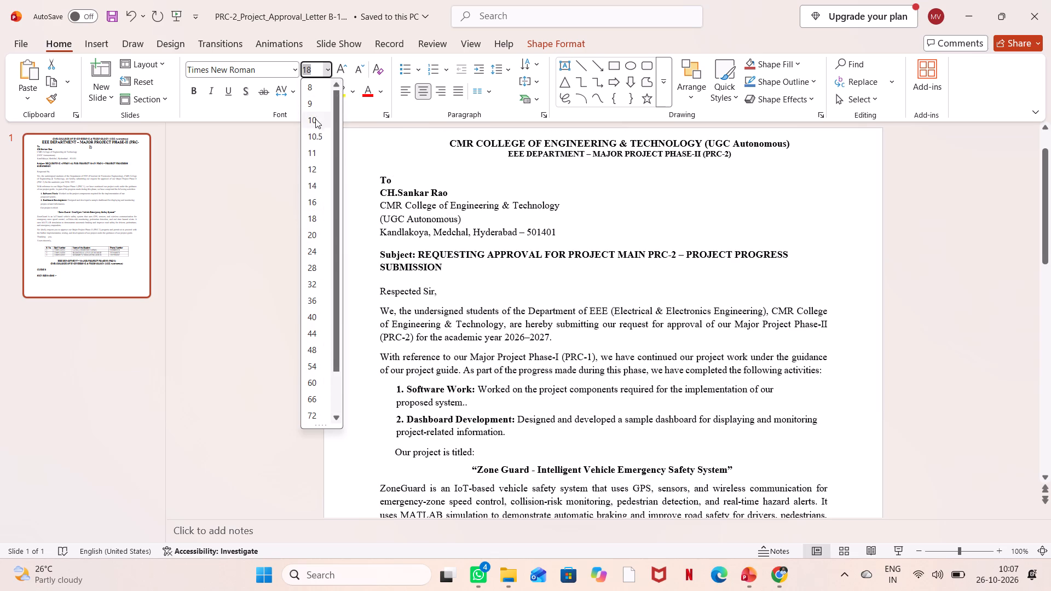
{"action": "left_click", "coordinate": [313, 155]}
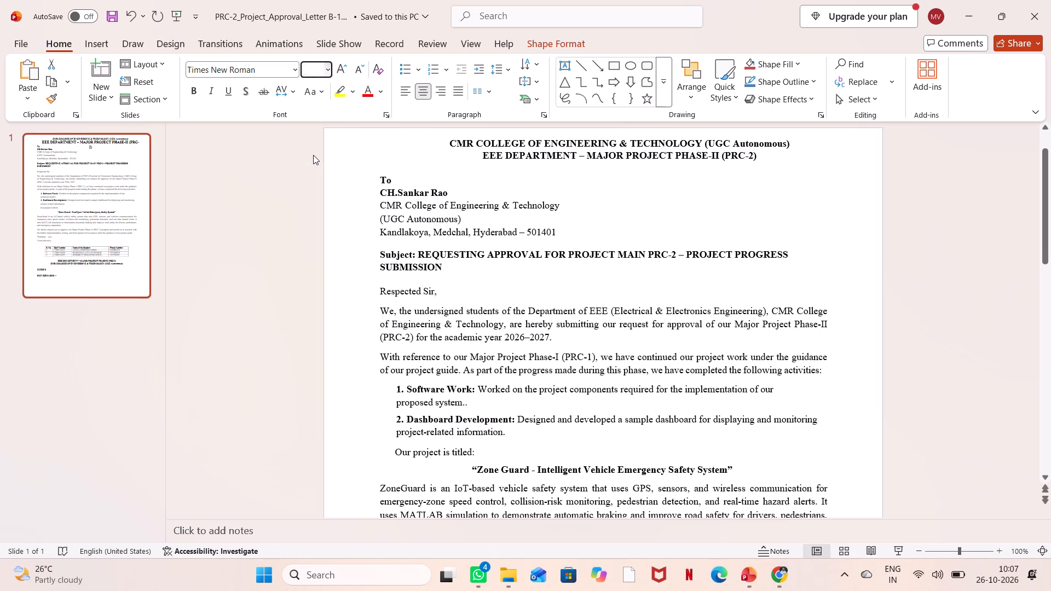
Reposition the two-line heading text box so it is centred over the letter's text just above the "To" line.
{"action": "left_click_drag", "start_coordinate": [675, 184], "coordinate": [713, 164]}
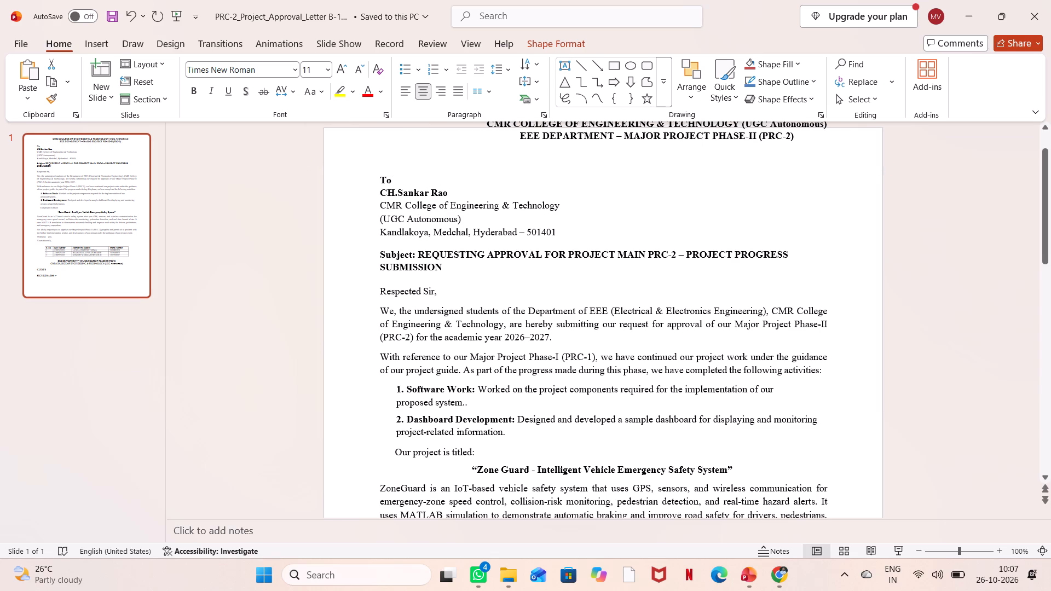
{"action": "left_click_drag", "start_coordinate": [713, 164], "coordinate": [654, 188]}
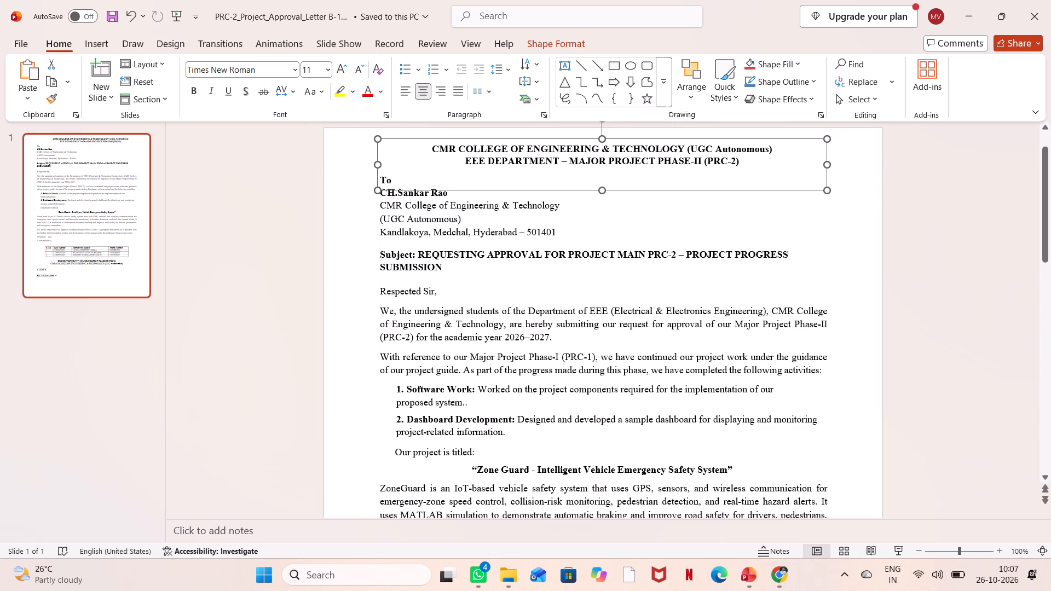
Change "PHASE-II" to "PHASE-I" in the department line of the top heading.
{"action": "left_click", "coordinate": [698, 165]}
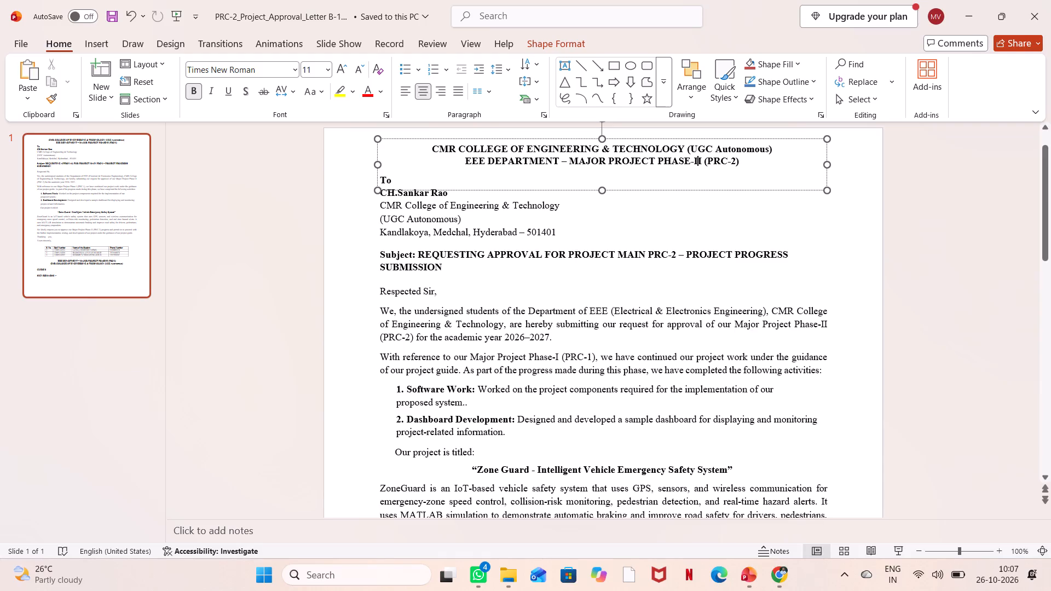
{"action": "key", "text": "Right"}
{"action": "key", "text": "BackSpace"}
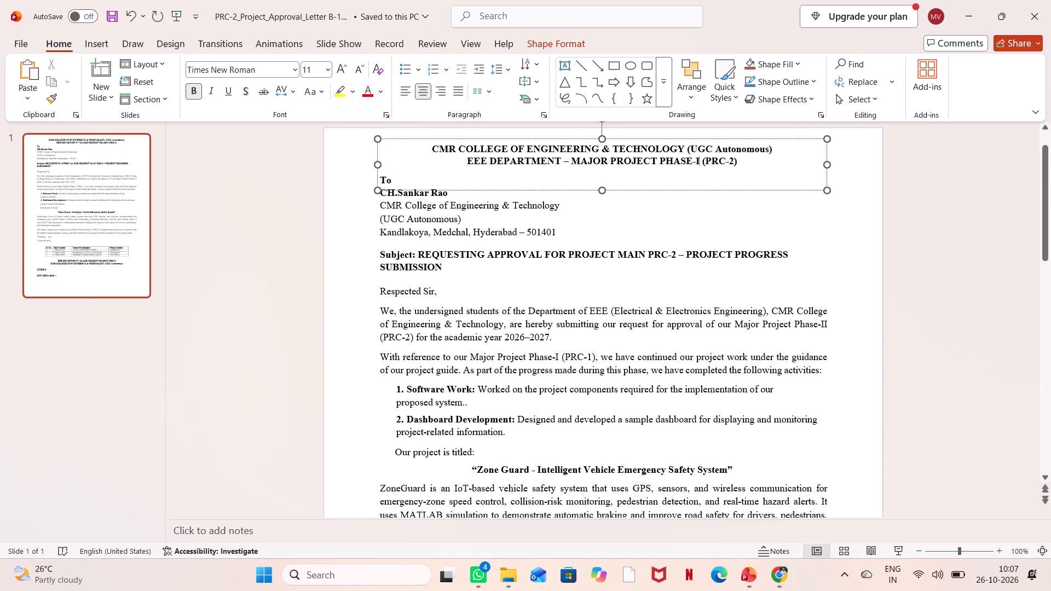
Delete the department and college name lines below the student table, keeping the "GUIDE'S" and "SIGN/REMARKS :-" lines.
{"action": "scroll", "coordinate": [777, 242], "scroll_direction": "down", "scroll_amount": 7}
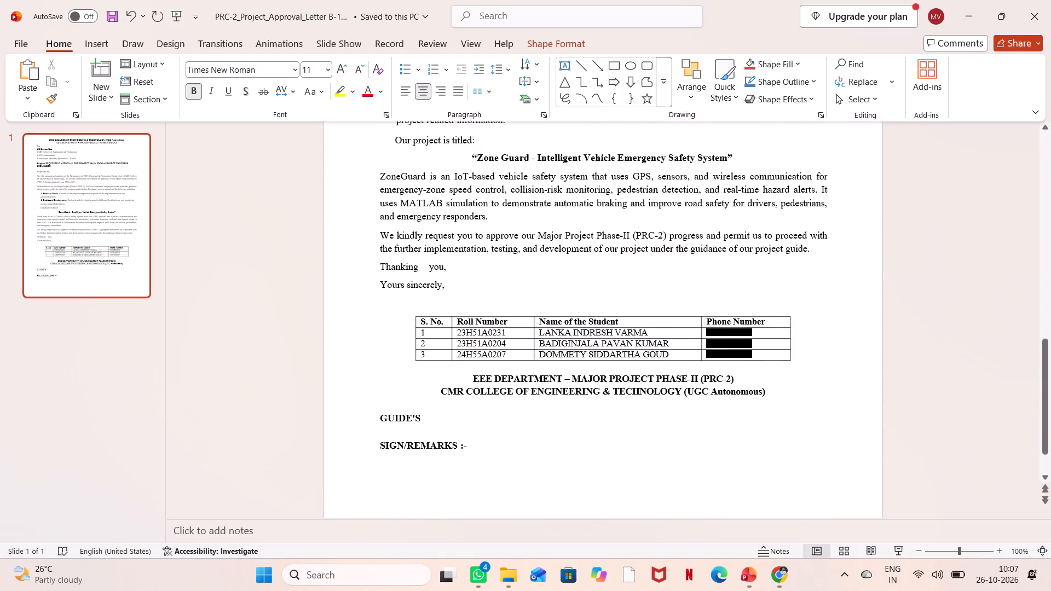
{"action": "left_click_drag", "start_coordinate": [769, 391], "coordinate": [714, 386]}
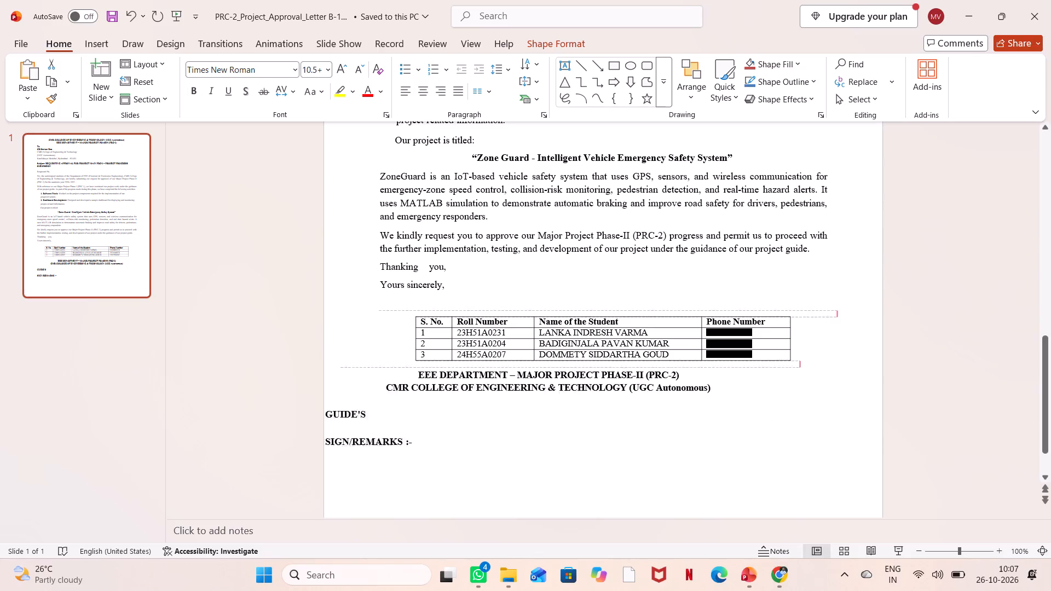
{"action": "left_click_drag", "start_coordinate": [714, 386], "coordinate": [753, 396]}
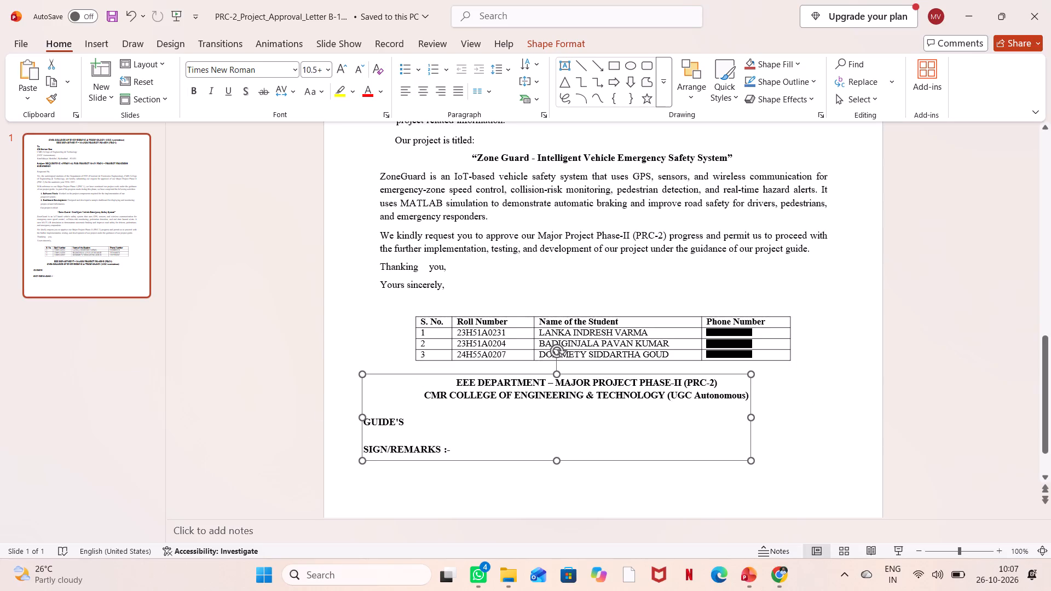
{"action": "left_click_drag", "start_coordinate": [452, 379], "coordinate": [845, 424]}
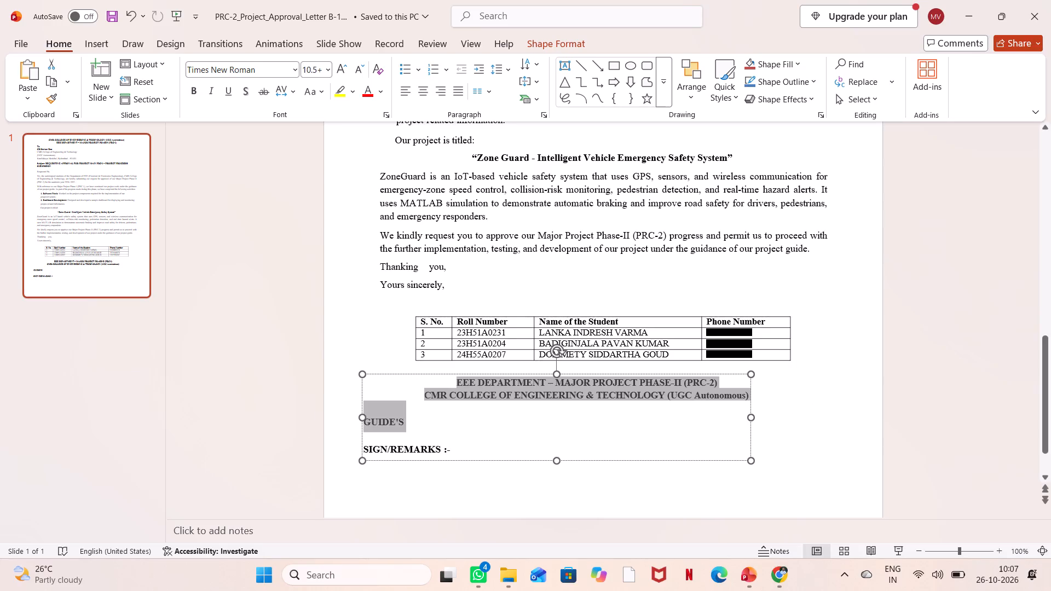
{"action": "left_click_drag", "start_coordinate": [845, 424], "coordinate": [810, 389]}
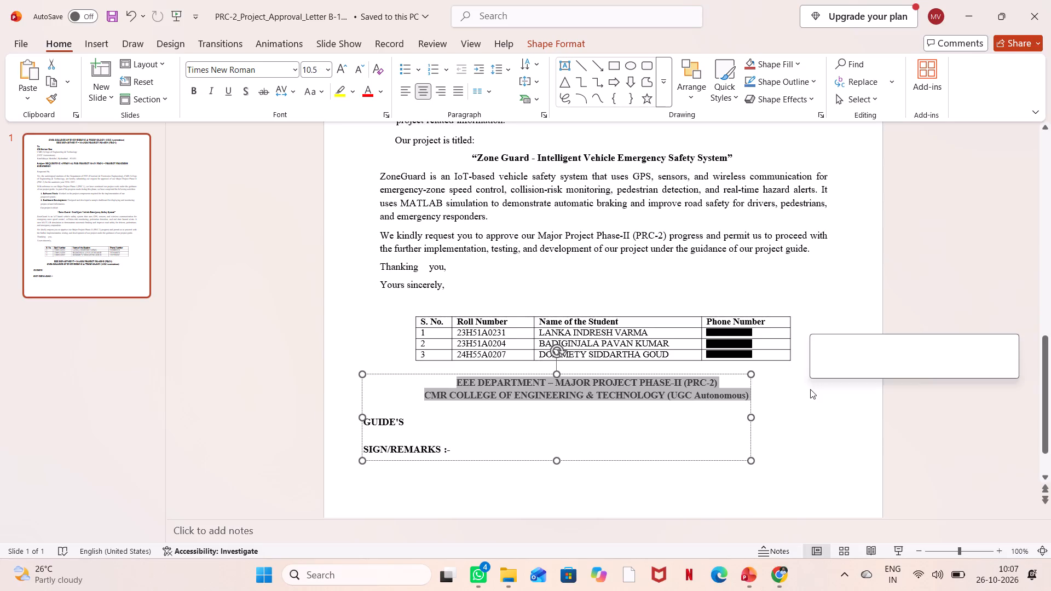
{"action": "key", "text": "BackSpace"}
Move the "GUIDE'S" and "SIGN/REMARKS :-" text box down near the page bottom, leaving a wide gap below the student table.
{"action": "left_click_drag", "start_coordinate": [616, 392], "coordinate": [619, 409]}
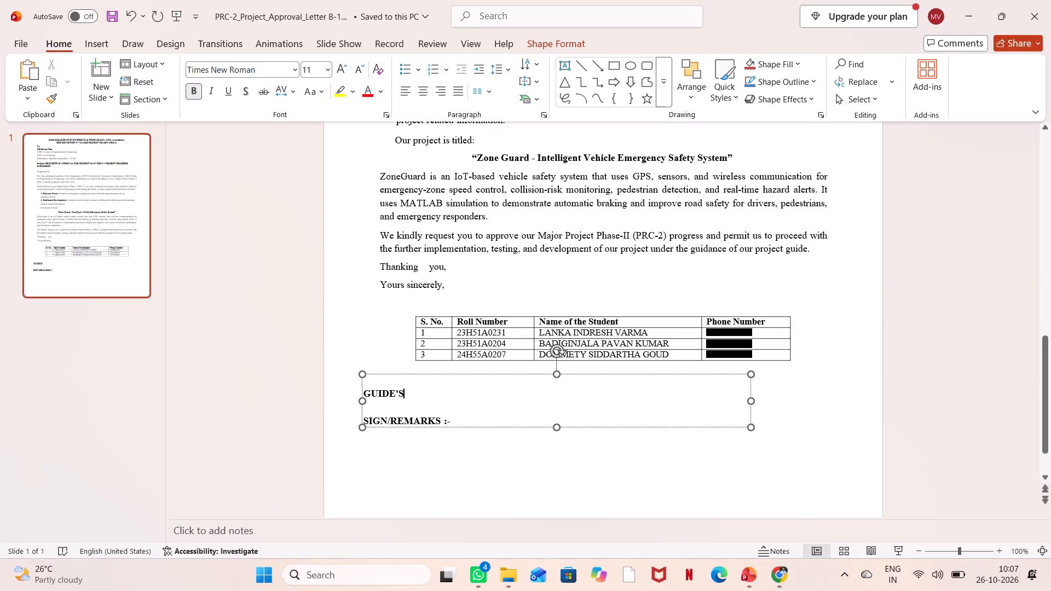
{"action": "left_click_drag", "start_coordinate": [619, 409], "coordinate": [622, 419]}
{"action": "left_click", "coordinate": [622, 419]}
{"action": "left_click_drag", "start_coordinate": [618, 373], "coordinate": [613, 428]}
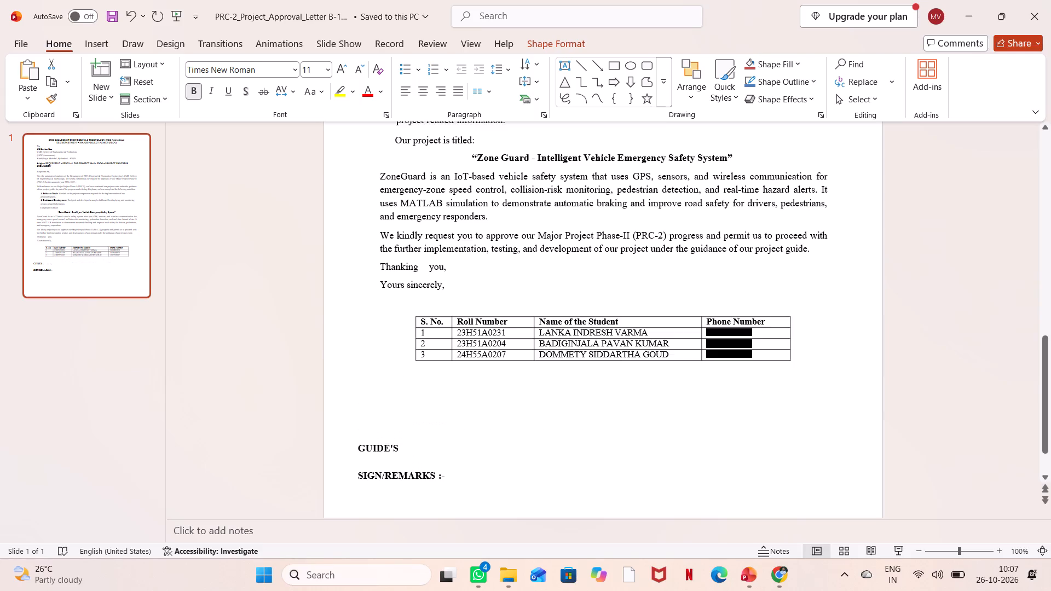
{"action": "left_click_drag", "start_coordinate": [613, 428], "coordinate": [612, 444]}
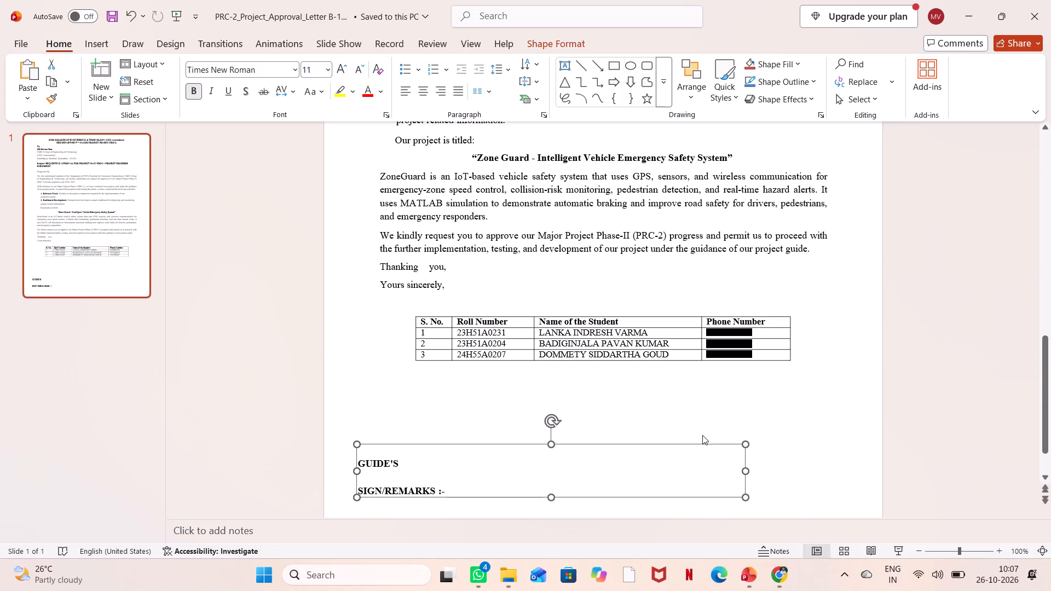
{"action": "left_click_drag", "start_coordinate": [641, 442], "coordinate": [652, 444]}
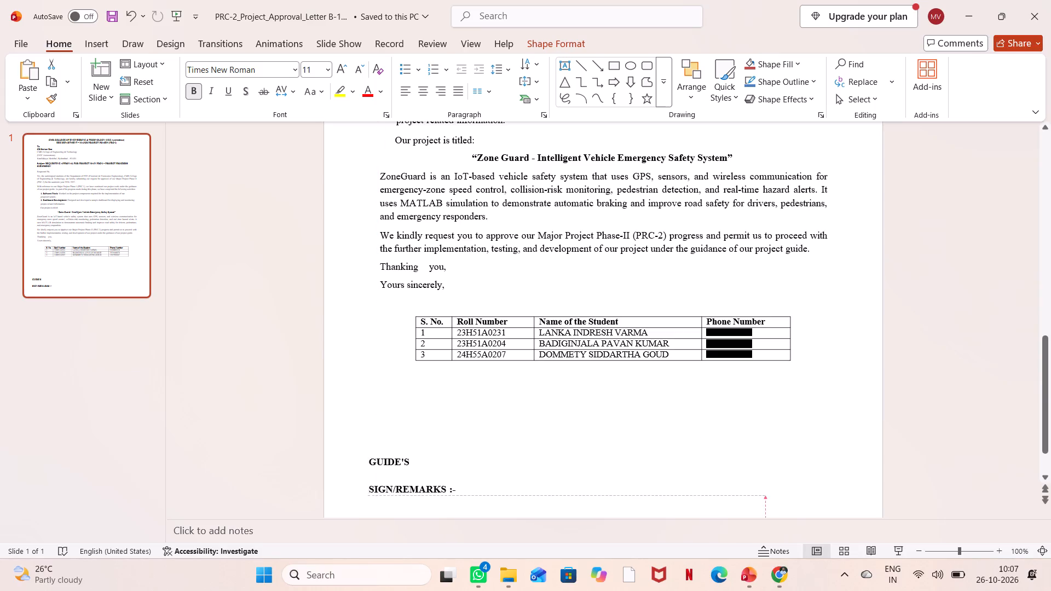
{"action": "left_click_drag", "start_coordinate": [652, 444], "coordinate": [649, 429]}
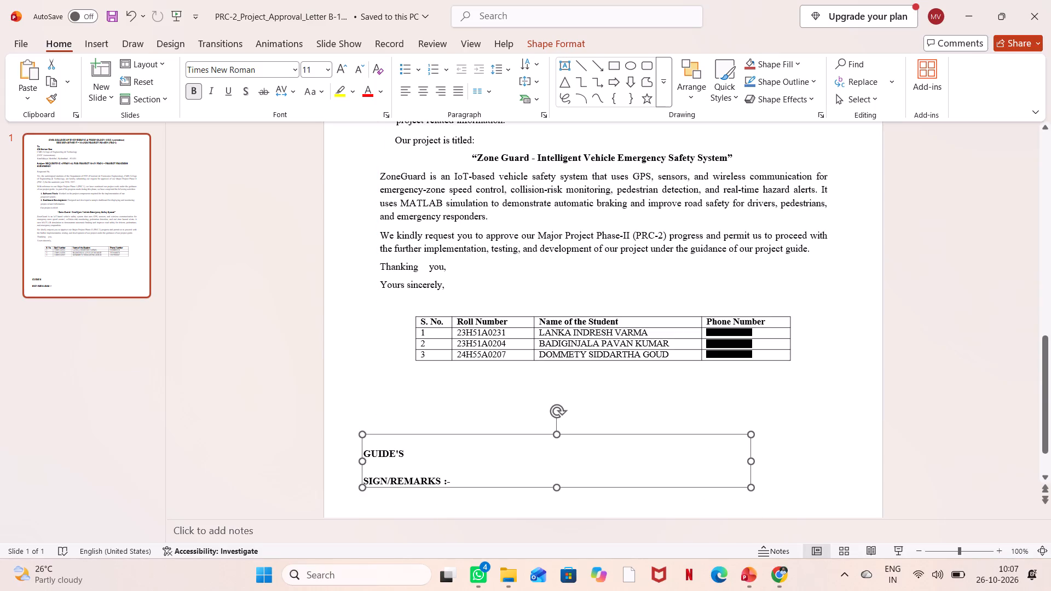
{"action": "left_click", "coordinate": [945, 311]}
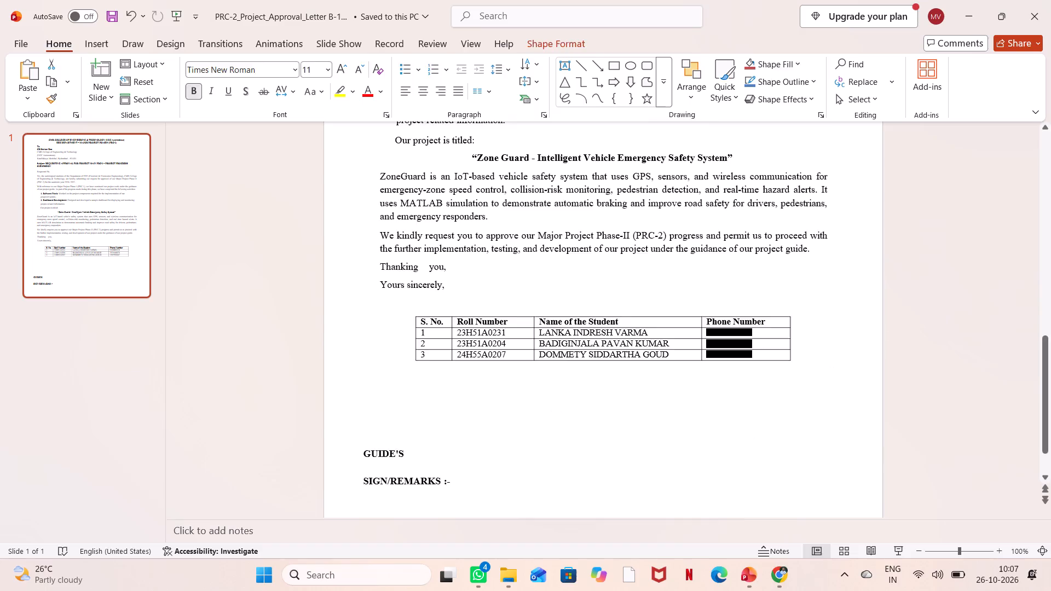
Try to open space above the "To" line by adding three blank lines below the department line of the heading.
{"action": "scroll", "coordinate": [668, 287], "scroll_direction": "up", "scroll_amount": 5}
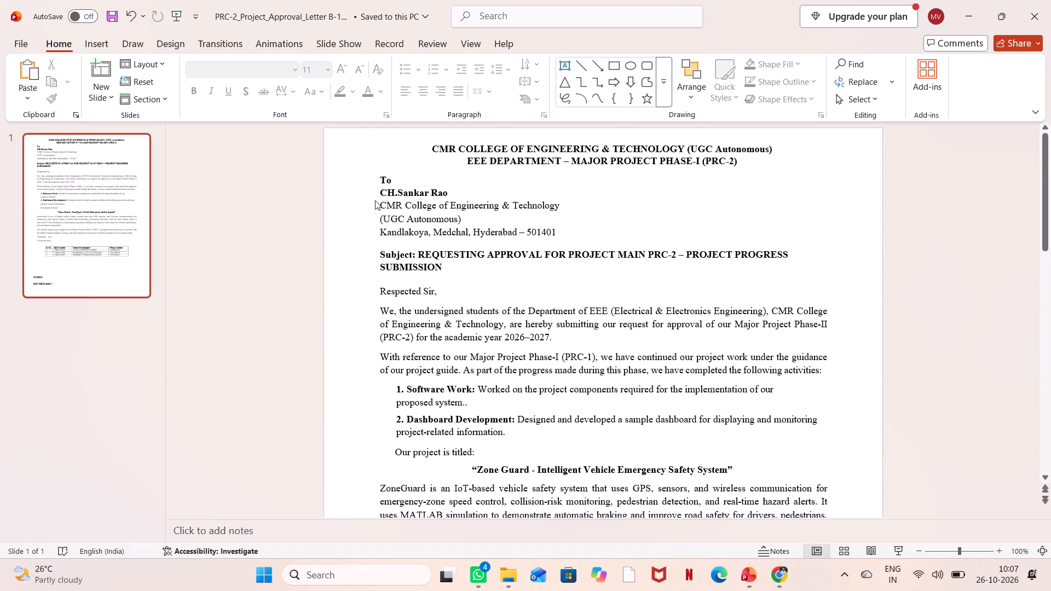
{"action": "left_click", "coordinate": [381, 178]}
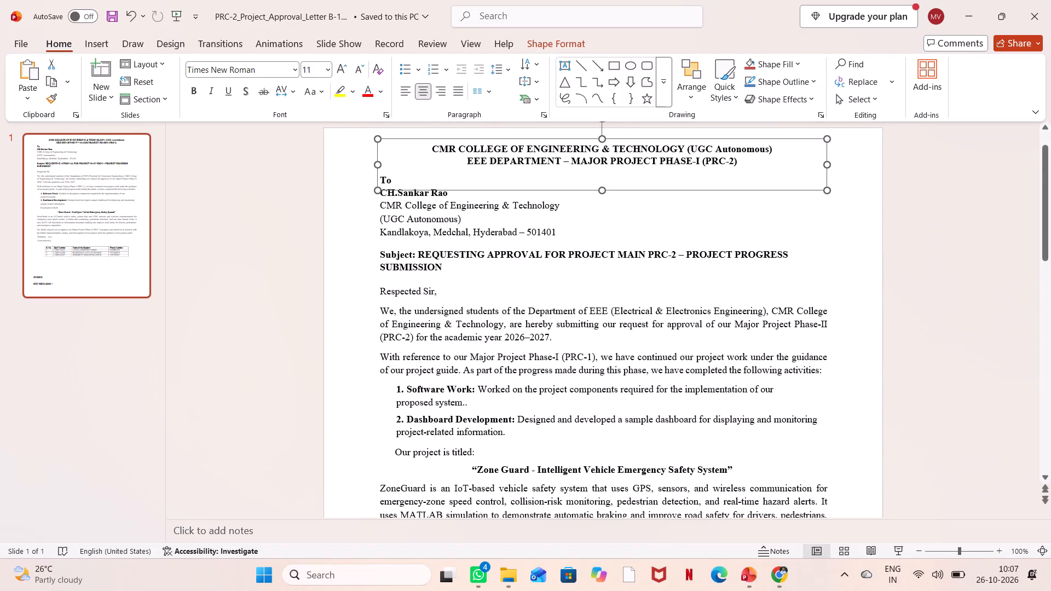
{"action": "left_click", "coordinate": [384, 181]}
{"action": "left_click", "coordinate": [393, 178]}
{"action": "key", "text": "Left"}
{"action": "key", "text": "Return"}
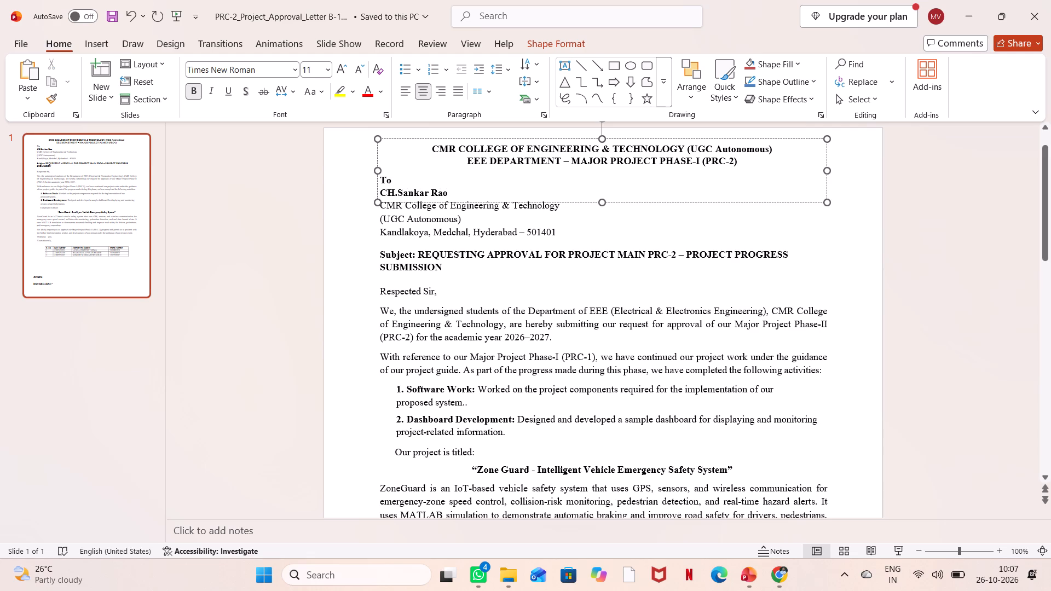
{"action": "key", "text": "Return"}
{"action": "key", "text": "Return"}
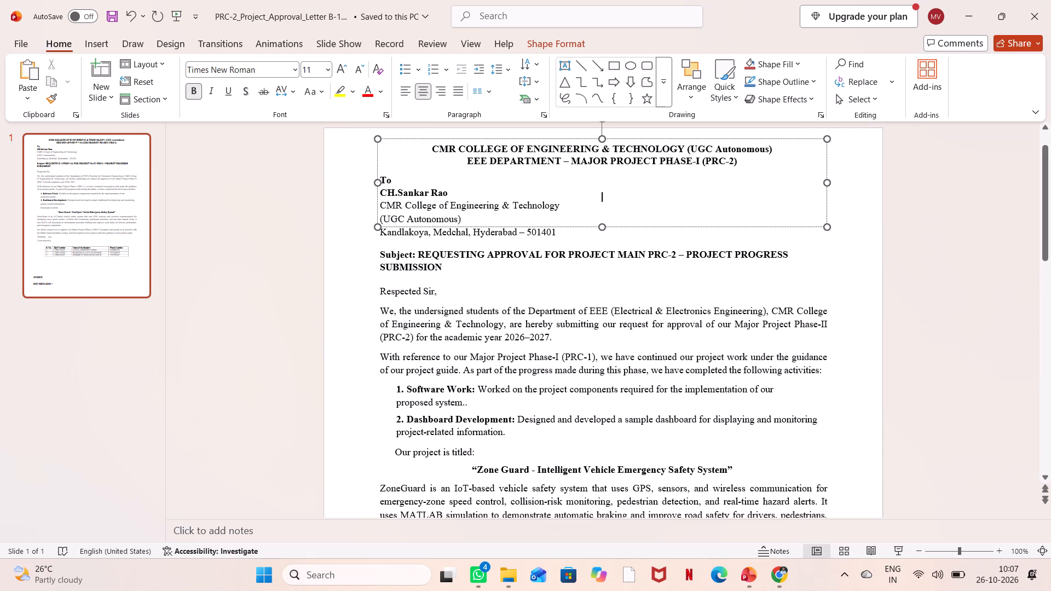
{"action": "left_click", "coordinate": [865, 207]}
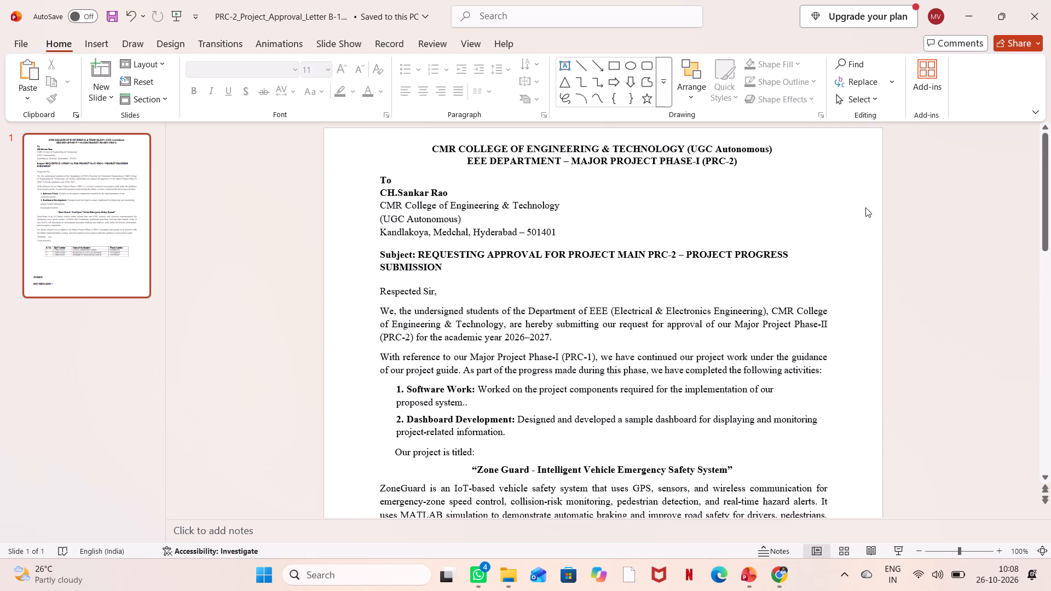
Move the letter's body text box down to leave a gap between the two-line heading and the "To" line.
{"action": "left_click", "coordinate": [631, 229]}
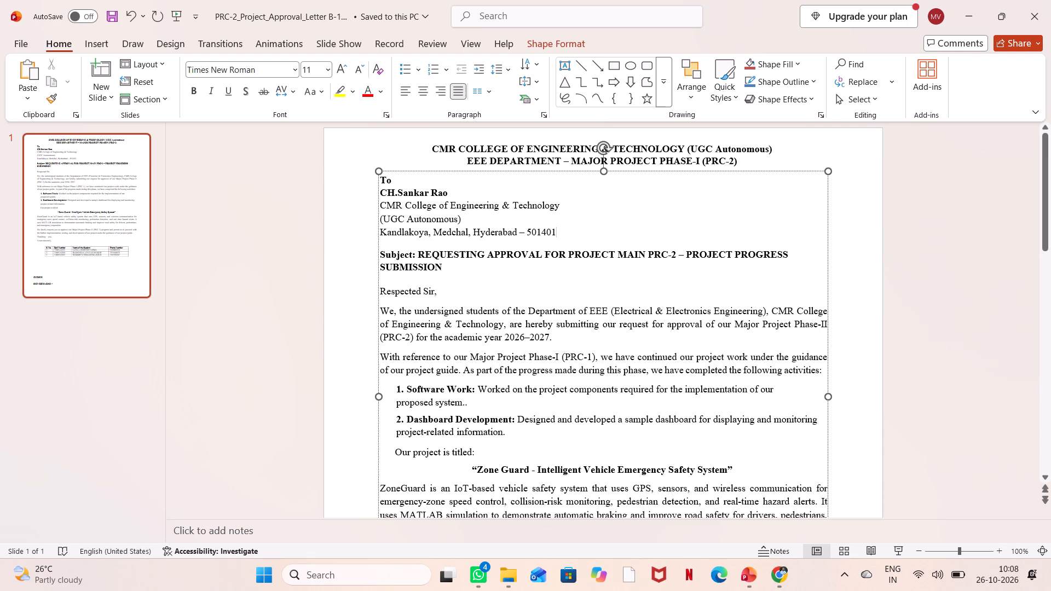
{"action": "left_click_drag", "start_coordinate": [669, 170], "coordinate": [670, 196]}
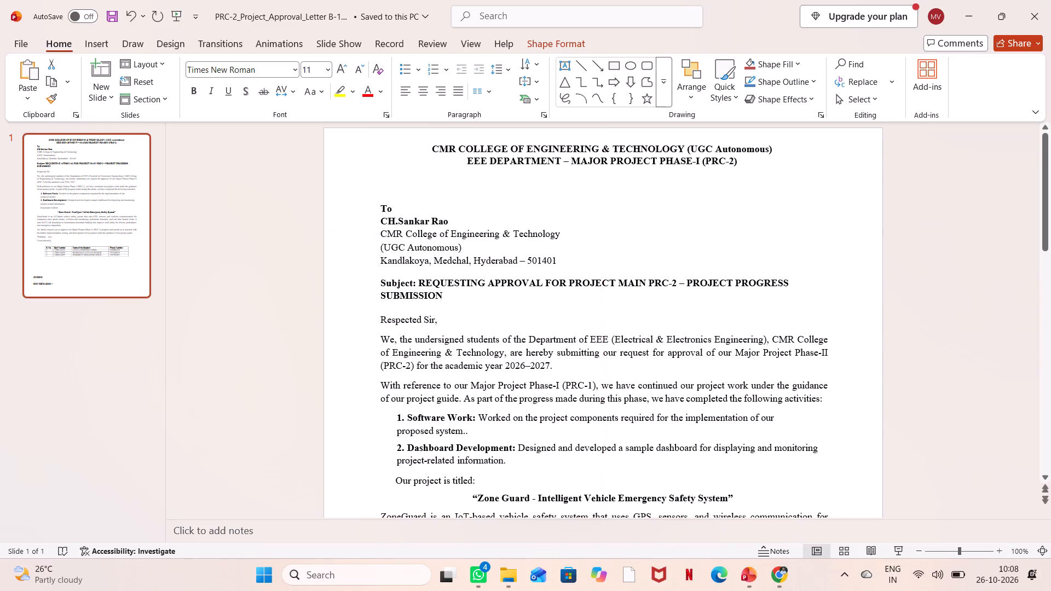
{"action": "left_click_drag", "start_coordinate": [670, 196], "coordinate": [674, 200]}
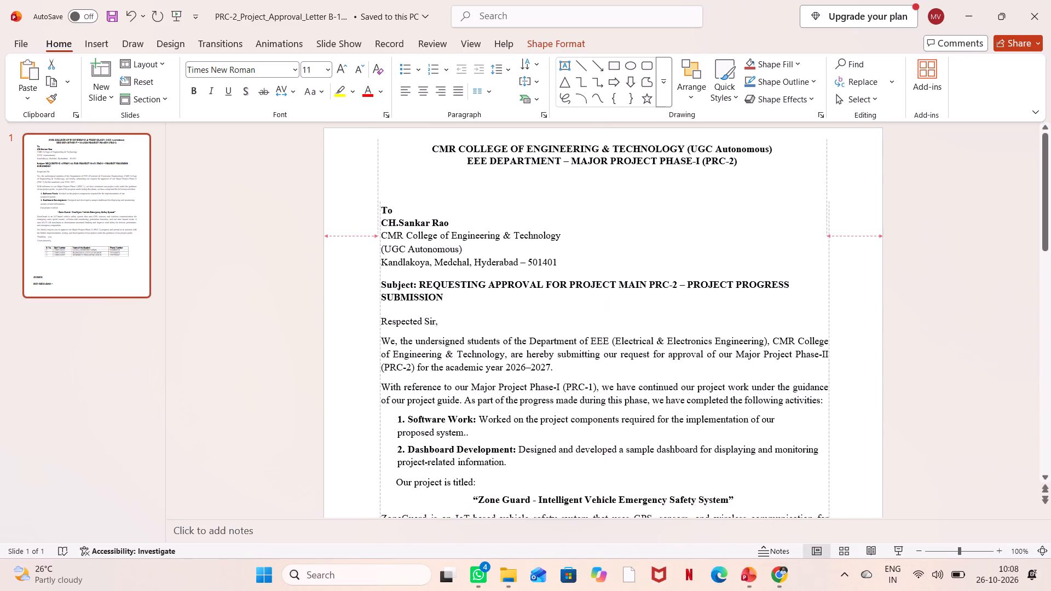
{"action": "left_click_drag", "start_coordinate": [674, 200], "coordinate": [675, 201]}
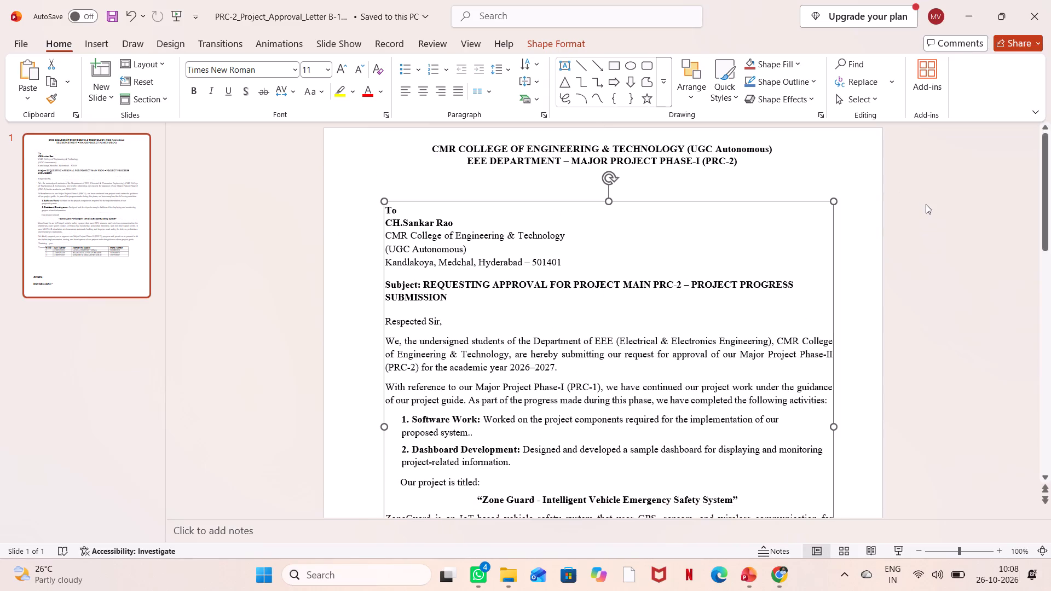
{"action": "left_click", "coordinate": [926, 204]}
Move the student table down so it sits clear below the "Yours sincerely," line.
{"action": "scroll", "coordinate": [926, 204], "scroll_direction": "down", "scroll_amount": 4}
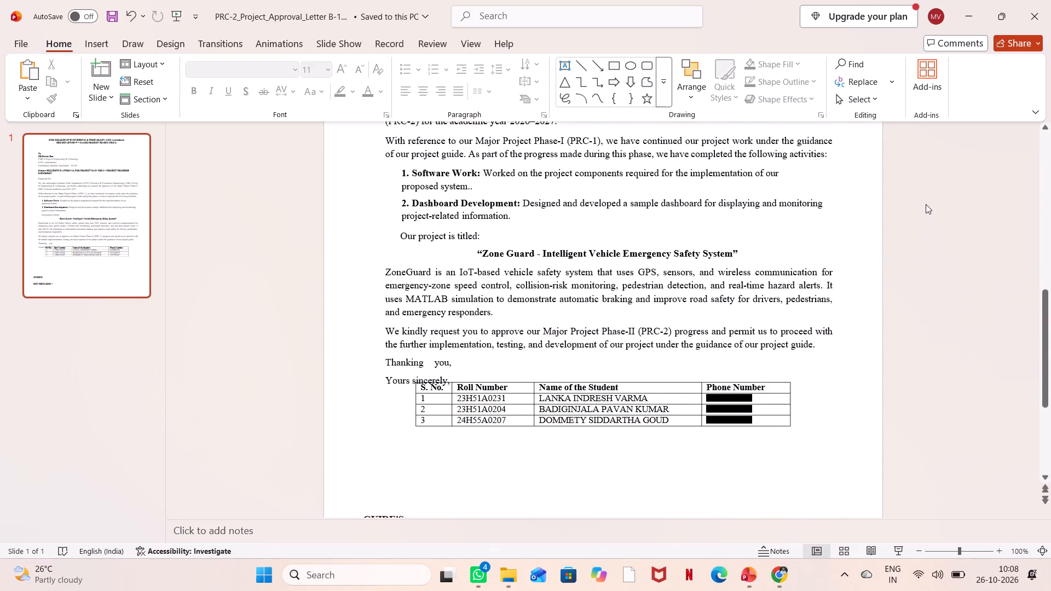
{"action": "scroll", "coordinate": [926, 204], "scroll_direction": "down", "scroll_amount": 2}
{"action": "left_click", "coordinate": [784, 337]}
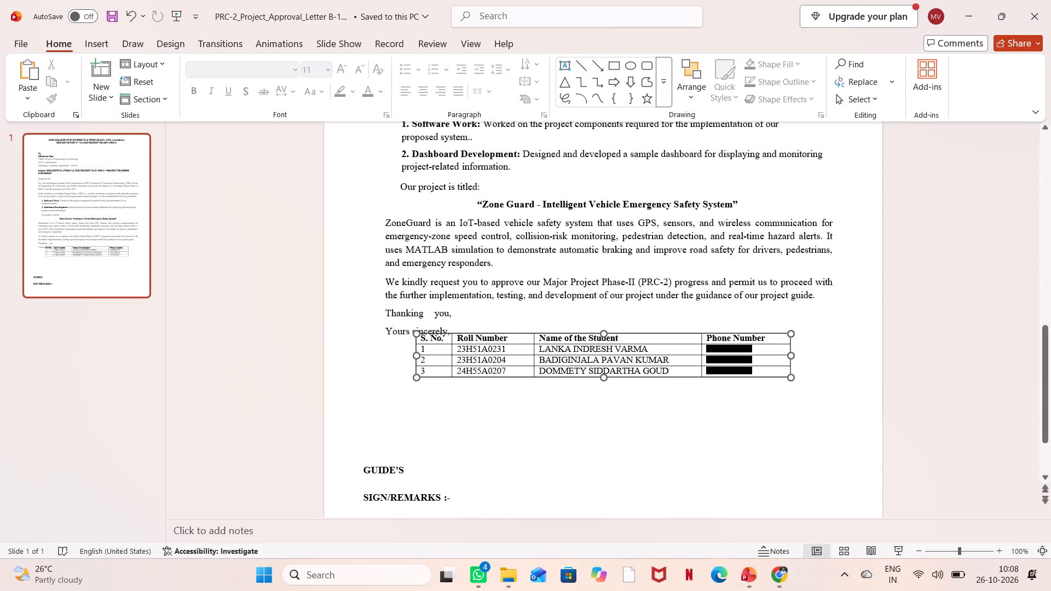
{"action": "left_click_drag", "start_coordinate": [650, 333], "coordinate": [656, 358]}
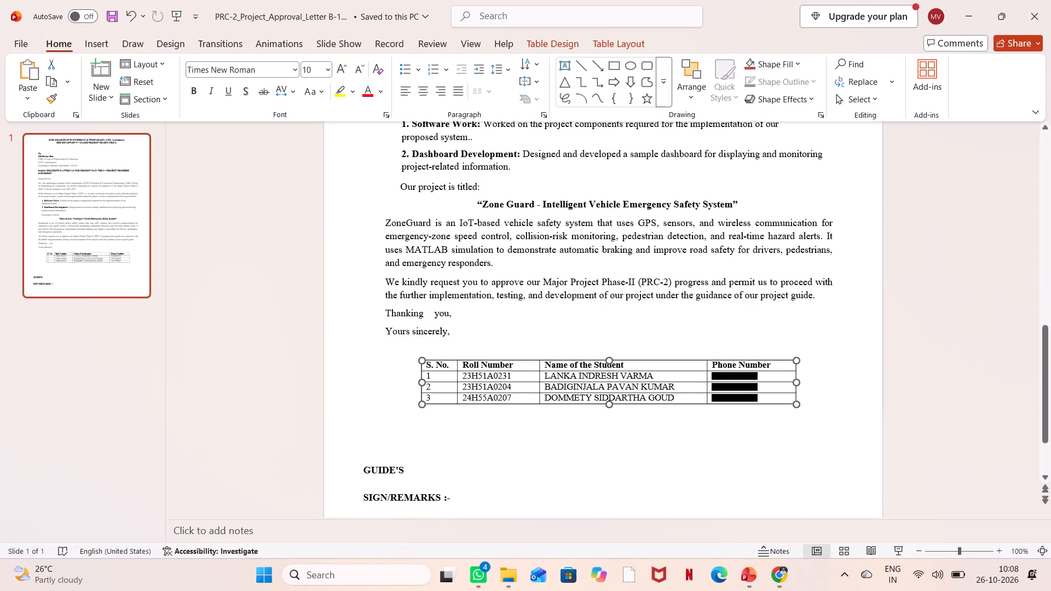
Remove the wide gap between "Thanking" and "you," in the letter's closing.
{"action": "left_click", "coordinate": [432, 314]}
{"action": "key", "text": "BackSpace"}
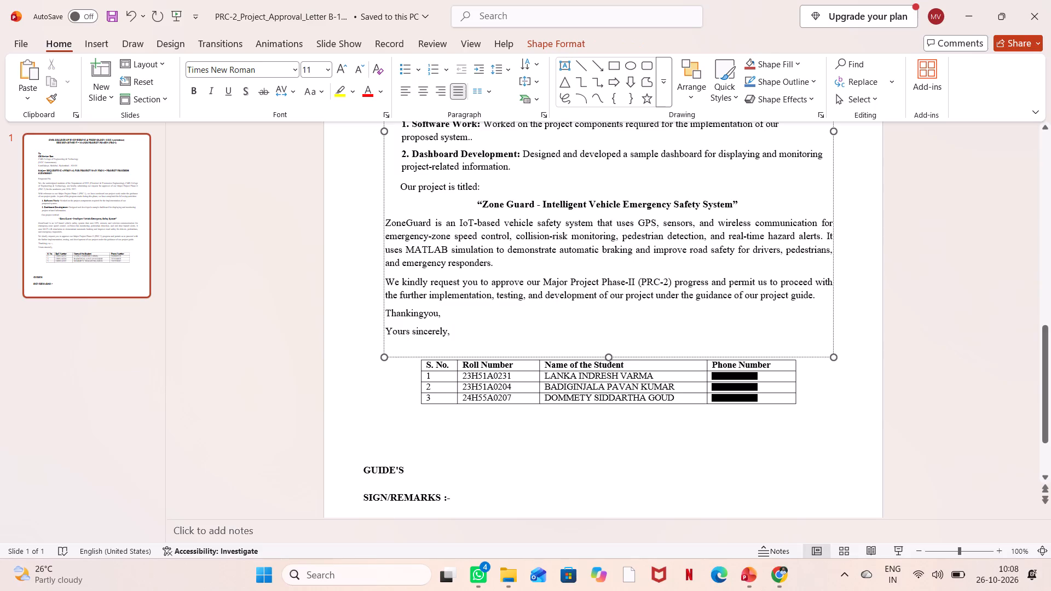
{"action": "key", "text": "space"}
{"action": "key", "text": "BackSpace"}
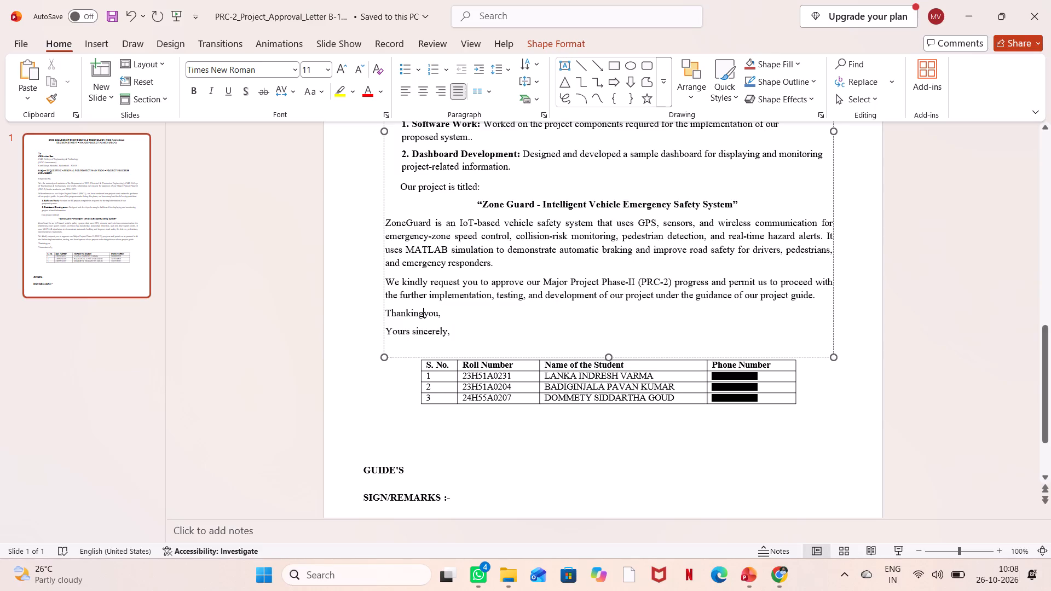
{"action": "left_click", "coordinate": [928, 380]}
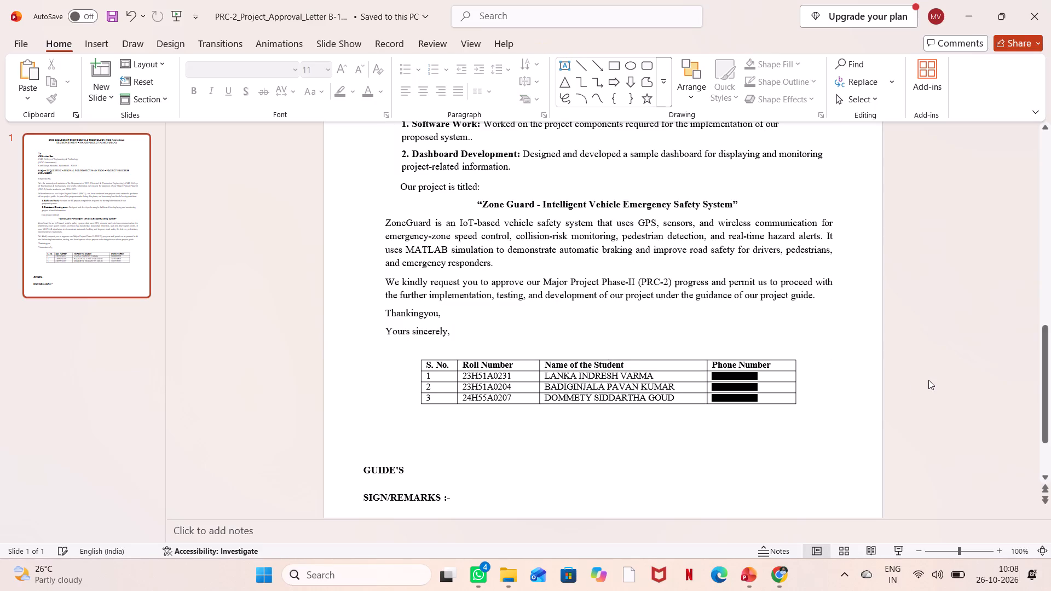
Review the letter from the student table back up to the heading and address block.
{"action": "scroll", "coordinate": [702, 354], "scroll_direction": "up", "scroll_amount": 3}
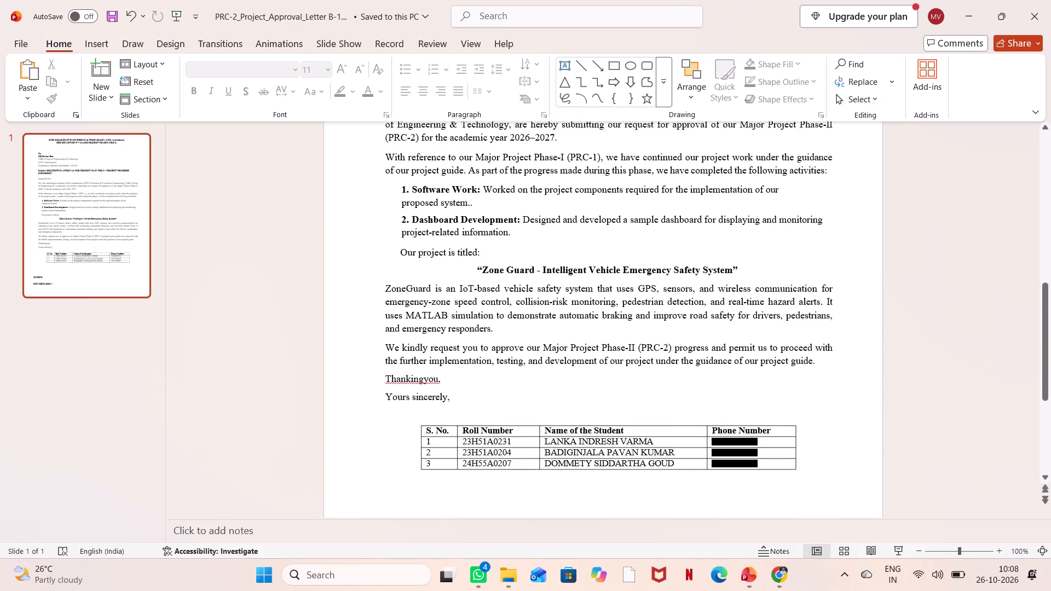
{"action": "scroll", "coordinate": [702, 354], "scroll_direction": "up", "scroll_amount": 3}
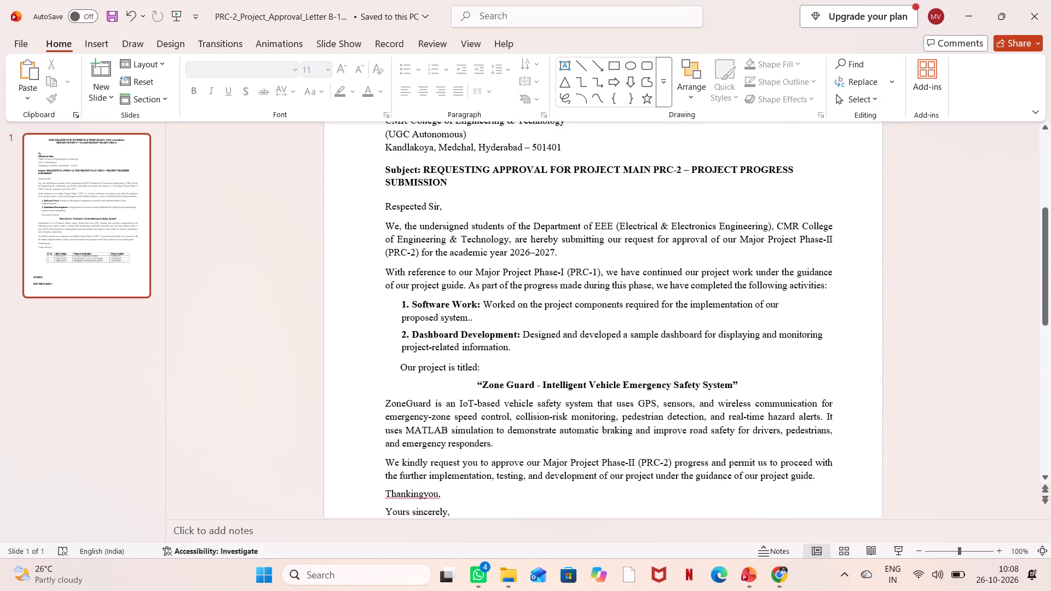
{"action": "scroll", "coordinate": [702, 354], "scroll_direction": "up", "scroll_amount": 2}
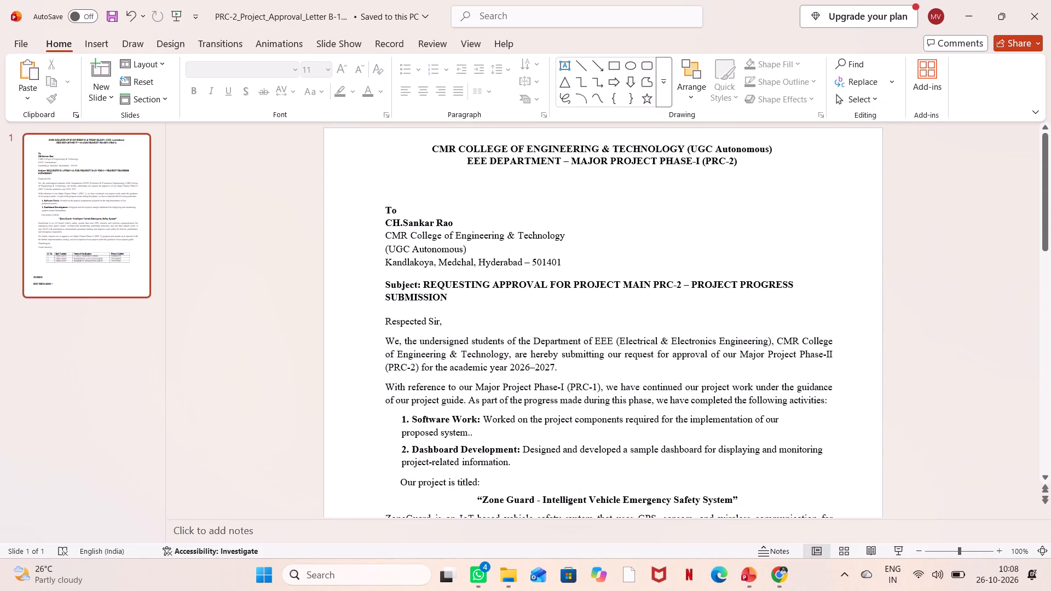
{"action": "scroll", "coordinate": [702, 354], "scroll_direction": "down", "scroll_amount": 1}
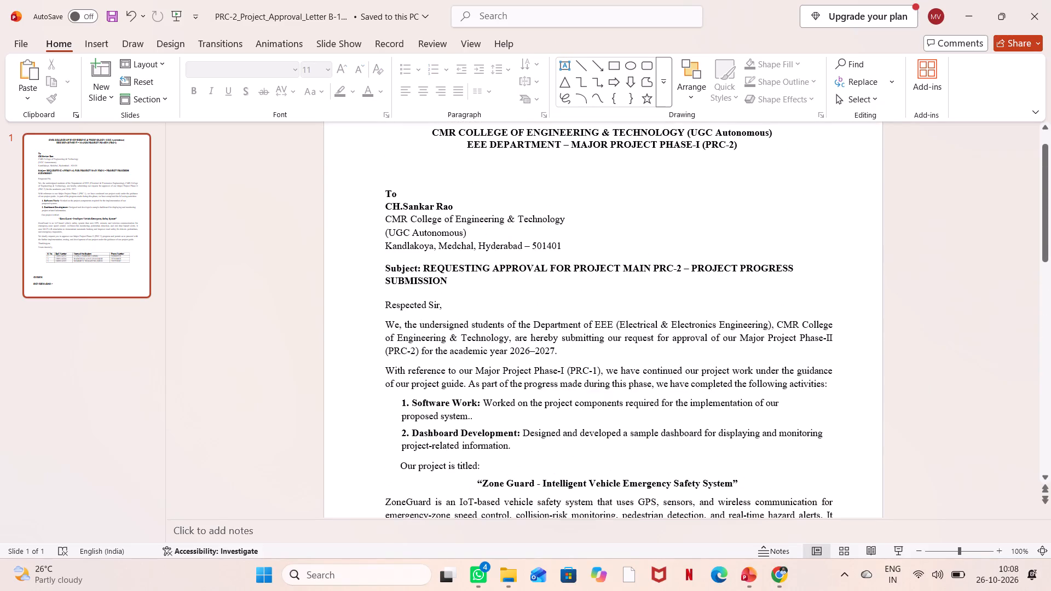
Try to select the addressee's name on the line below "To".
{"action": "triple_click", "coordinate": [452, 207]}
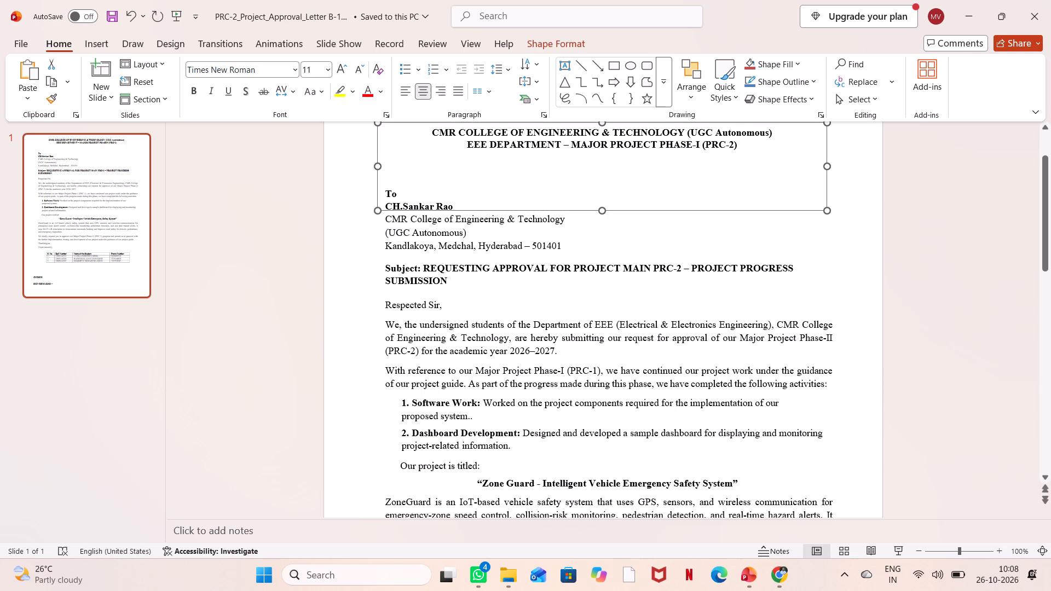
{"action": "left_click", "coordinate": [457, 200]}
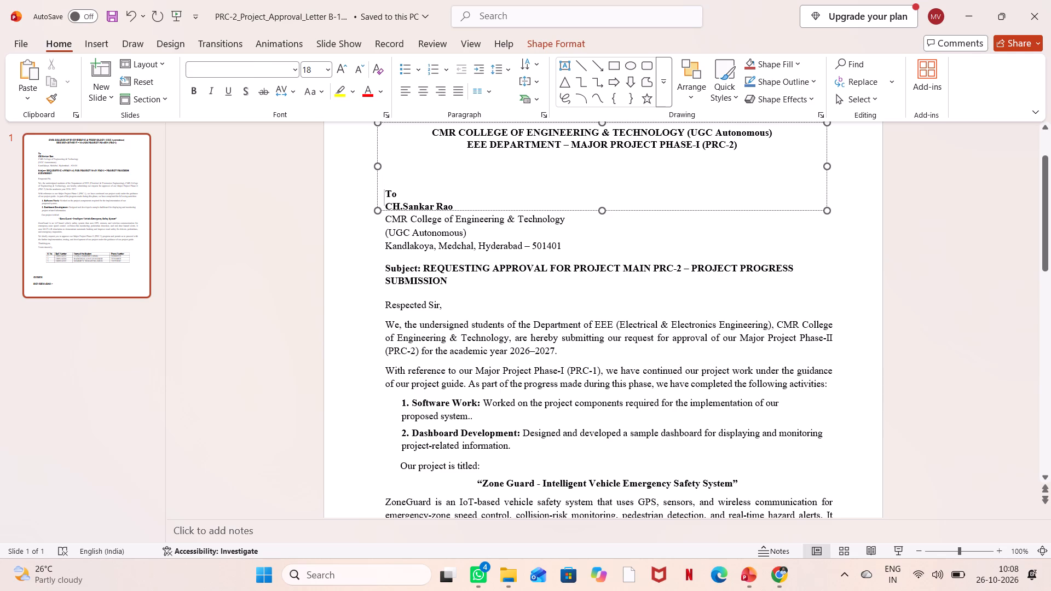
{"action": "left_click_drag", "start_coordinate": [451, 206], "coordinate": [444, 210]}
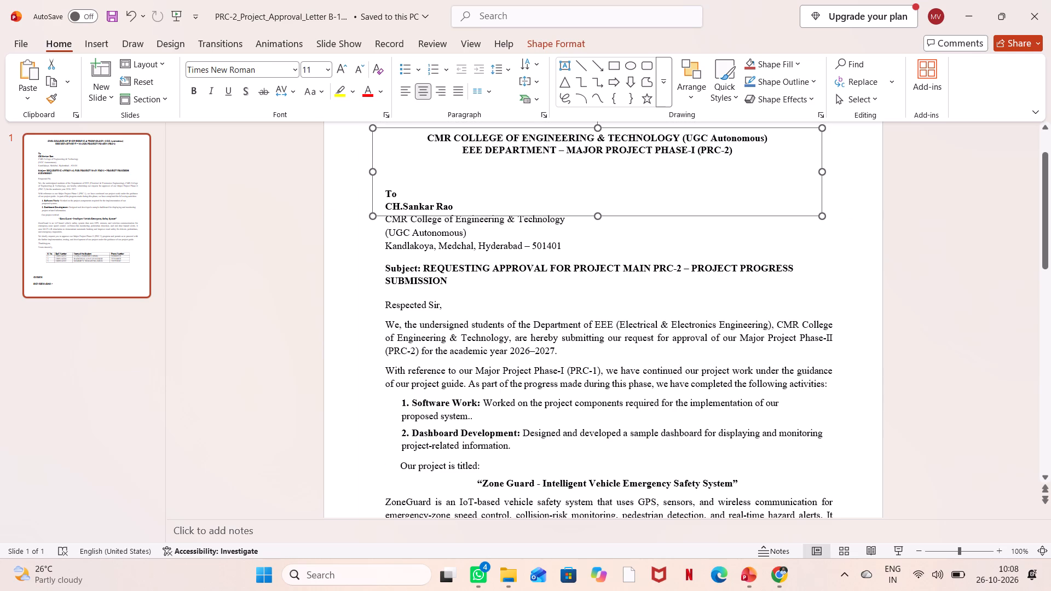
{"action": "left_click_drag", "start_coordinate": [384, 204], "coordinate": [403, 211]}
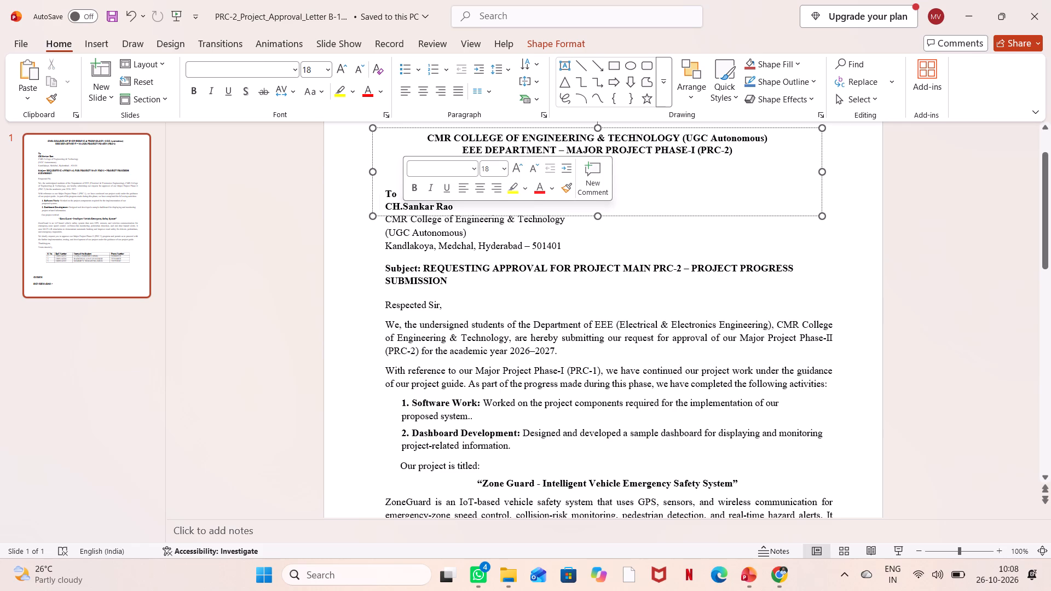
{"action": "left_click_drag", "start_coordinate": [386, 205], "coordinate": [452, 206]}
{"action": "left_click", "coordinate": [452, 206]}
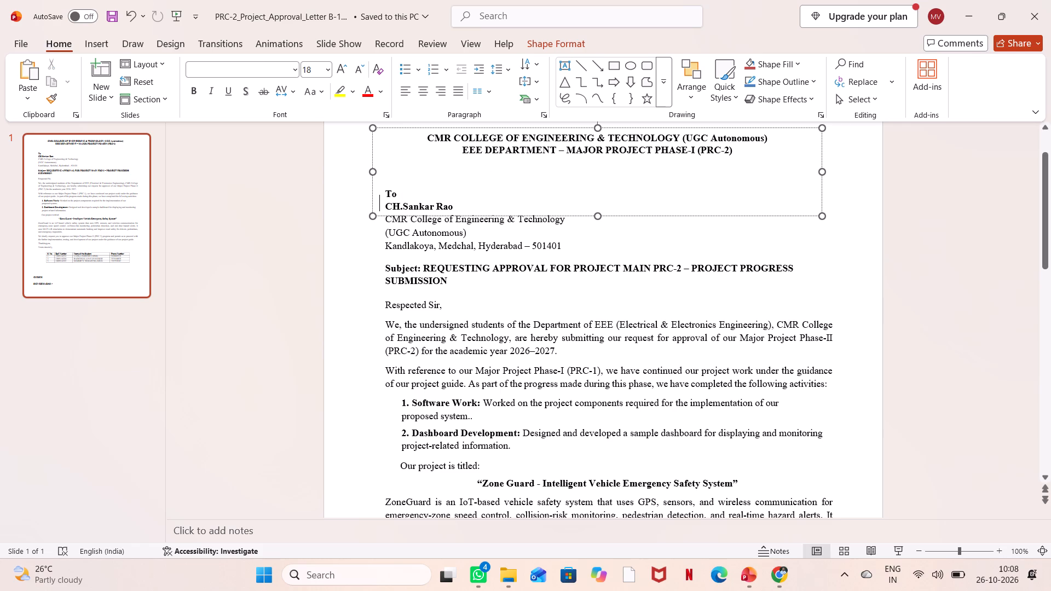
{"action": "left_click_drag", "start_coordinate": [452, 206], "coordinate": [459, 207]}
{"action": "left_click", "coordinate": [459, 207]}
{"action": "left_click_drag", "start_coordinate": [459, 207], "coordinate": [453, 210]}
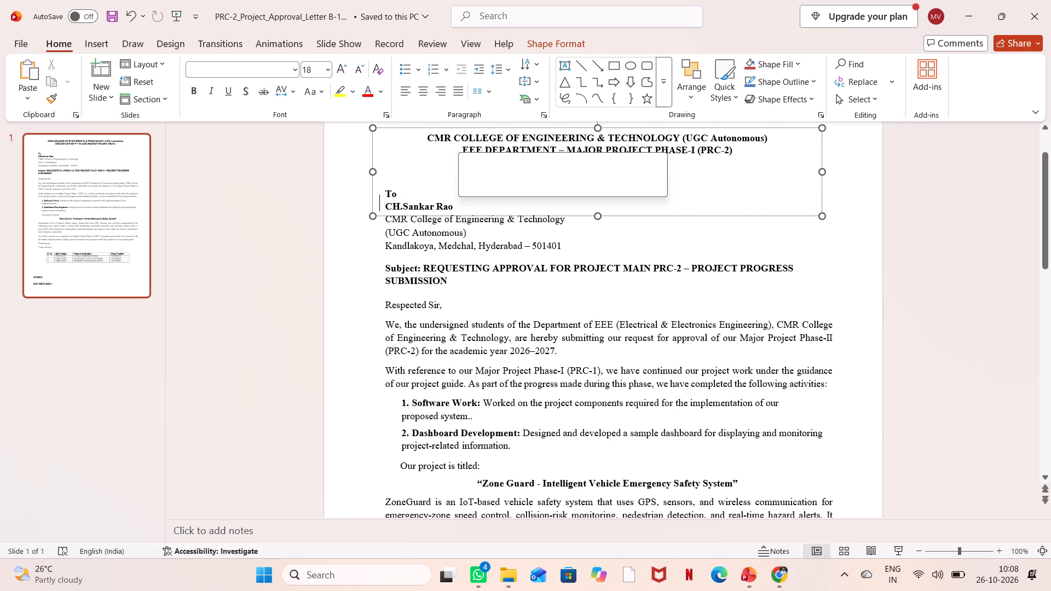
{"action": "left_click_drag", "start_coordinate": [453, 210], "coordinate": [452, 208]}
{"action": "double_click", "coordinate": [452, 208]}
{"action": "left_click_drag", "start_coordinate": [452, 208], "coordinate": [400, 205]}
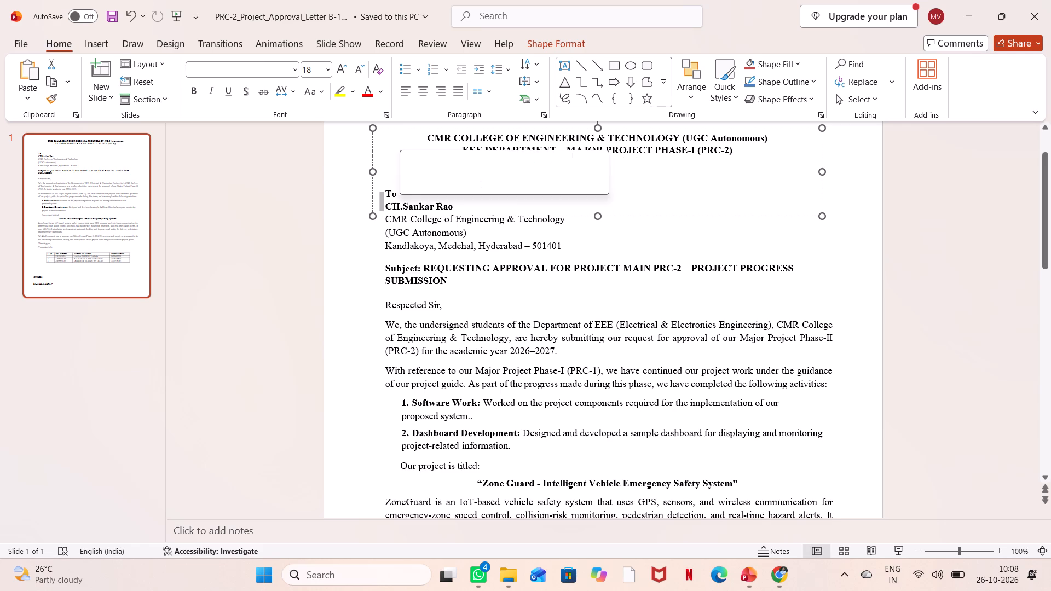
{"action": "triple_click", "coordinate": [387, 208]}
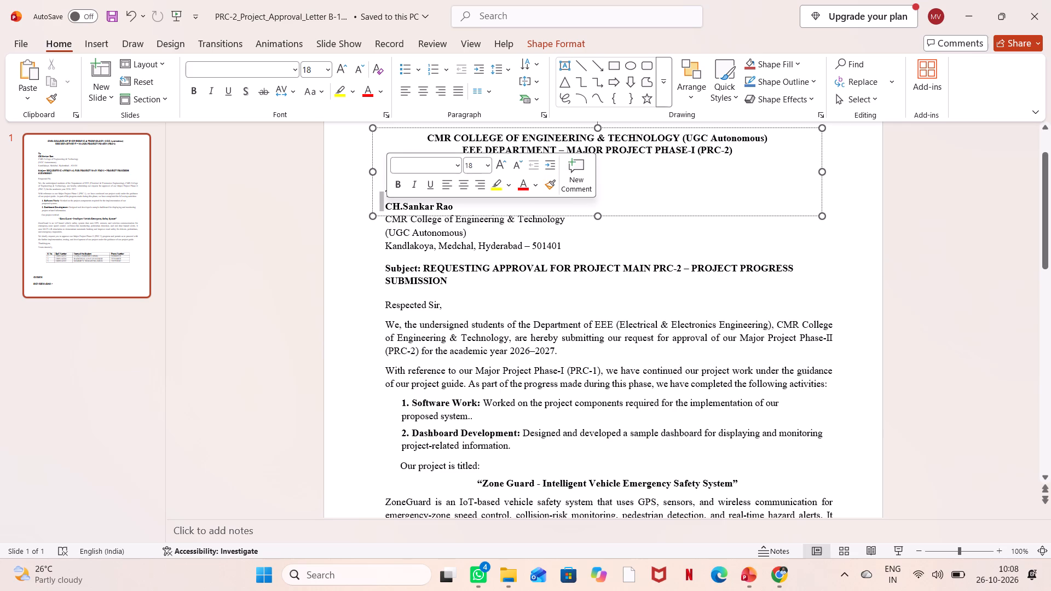
Move the two-line heading's text box slightly down and to the right, keeping it above the "To" line.
{"action": "left_click", "coordinate": [704, 191]}
{"action": "left_click_drag", "start_coordinate": [793, 130], "coordinate": [801, 146]}
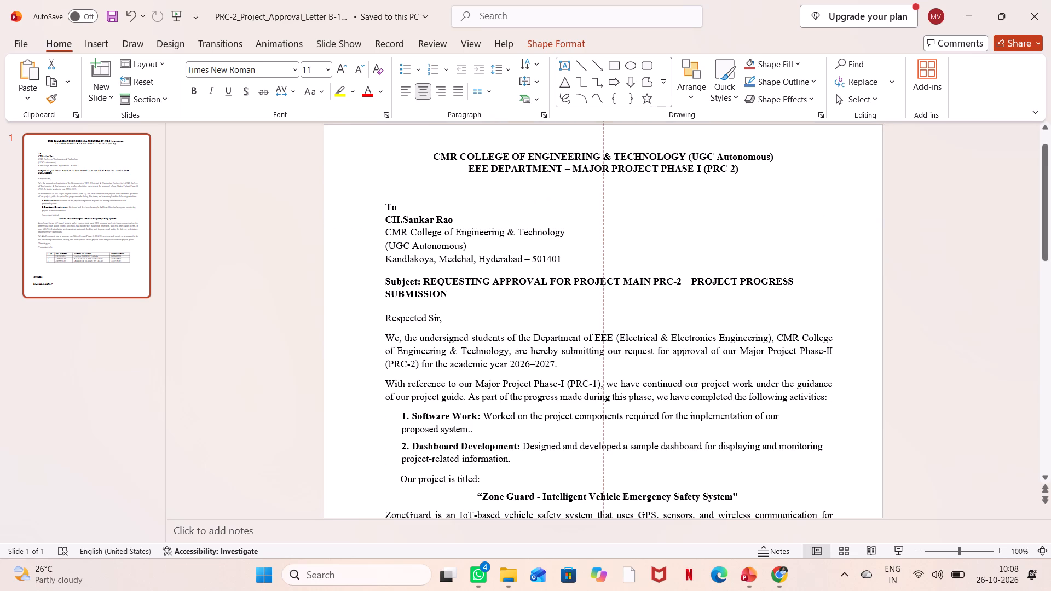
{"action": "left_click_drag", "start_coordinate": [801, 146], "coordinate": [806, 147]}
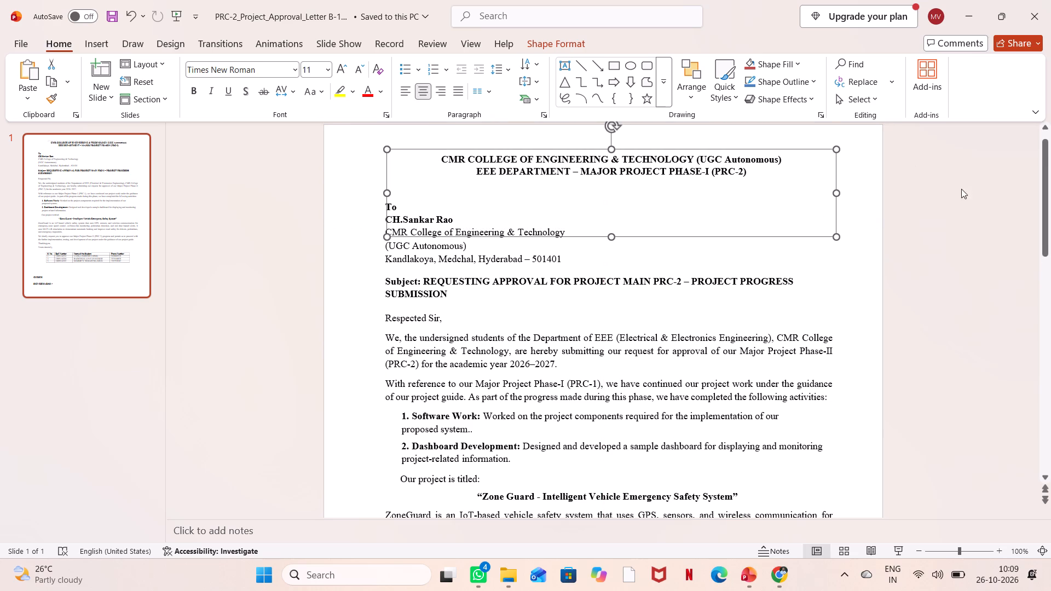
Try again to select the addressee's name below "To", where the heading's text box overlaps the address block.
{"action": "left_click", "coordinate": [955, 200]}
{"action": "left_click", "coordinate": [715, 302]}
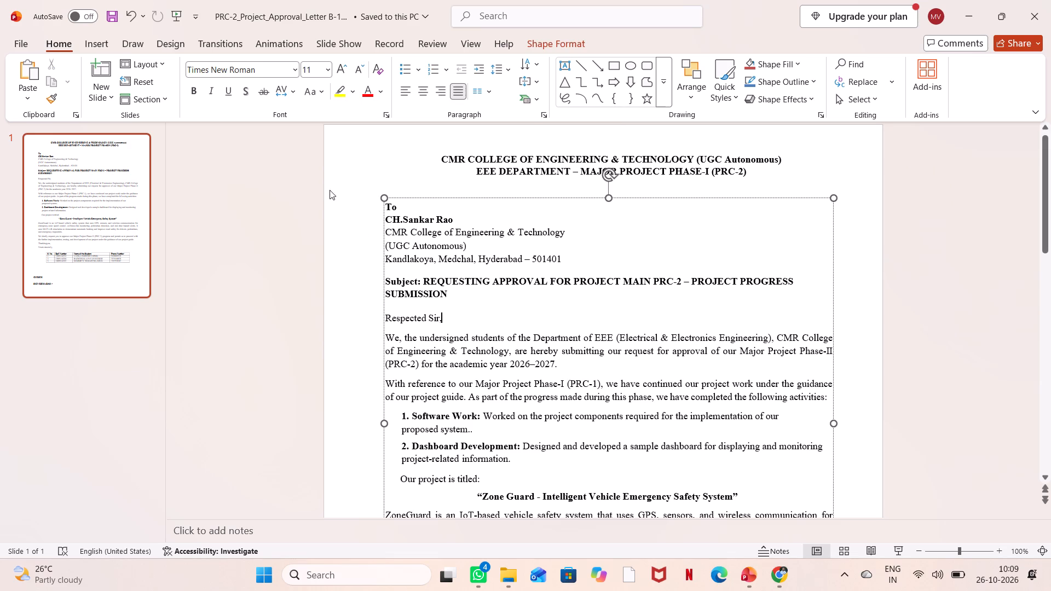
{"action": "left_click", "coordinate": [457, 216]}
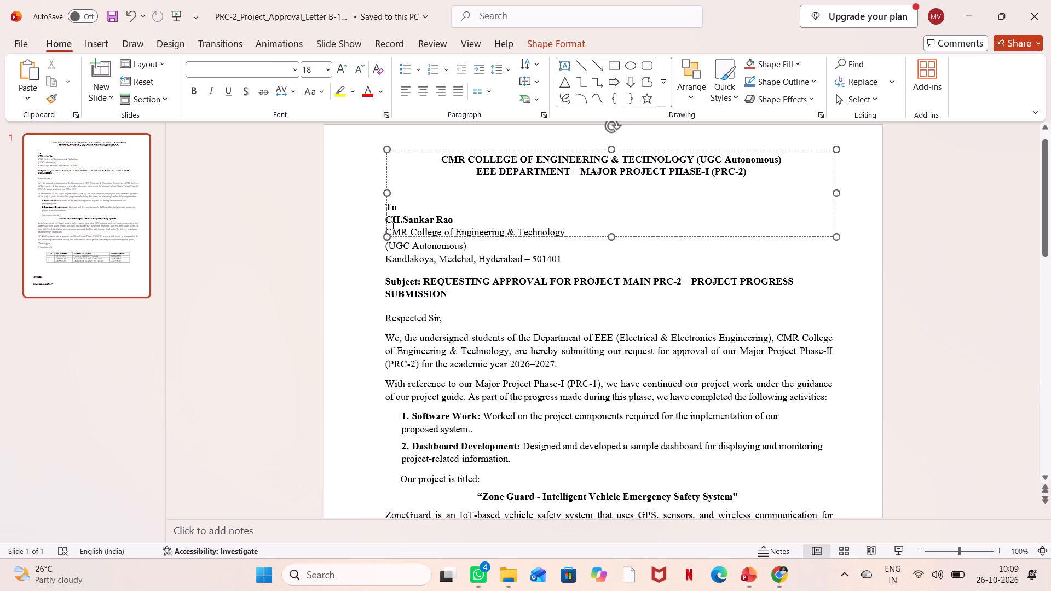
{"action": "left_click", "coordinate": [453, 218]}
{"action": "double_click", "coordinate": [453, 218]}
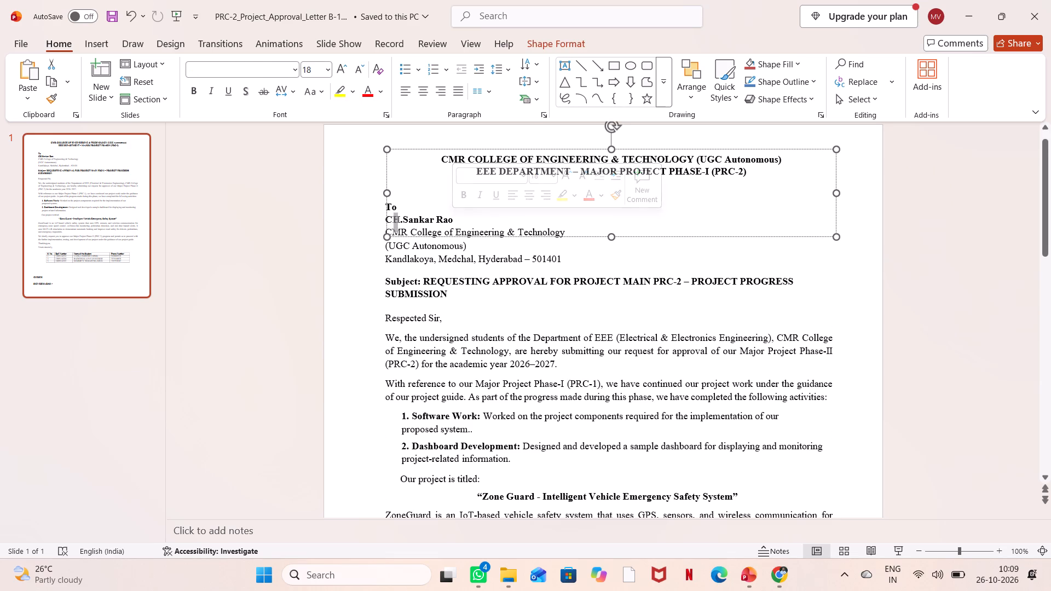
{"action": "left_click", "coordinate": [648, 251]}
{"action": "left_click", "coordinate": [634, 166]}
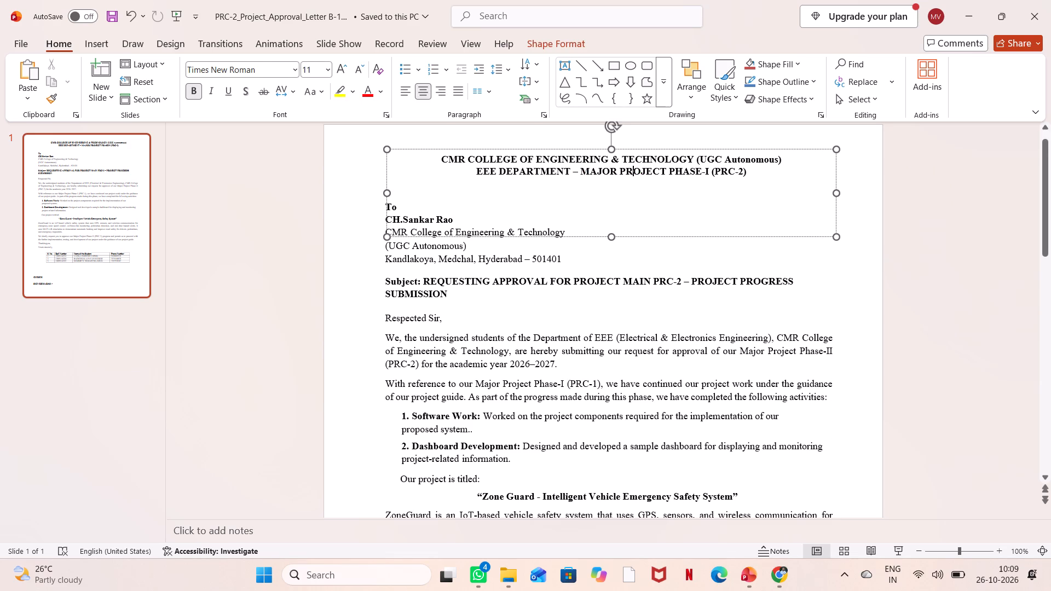
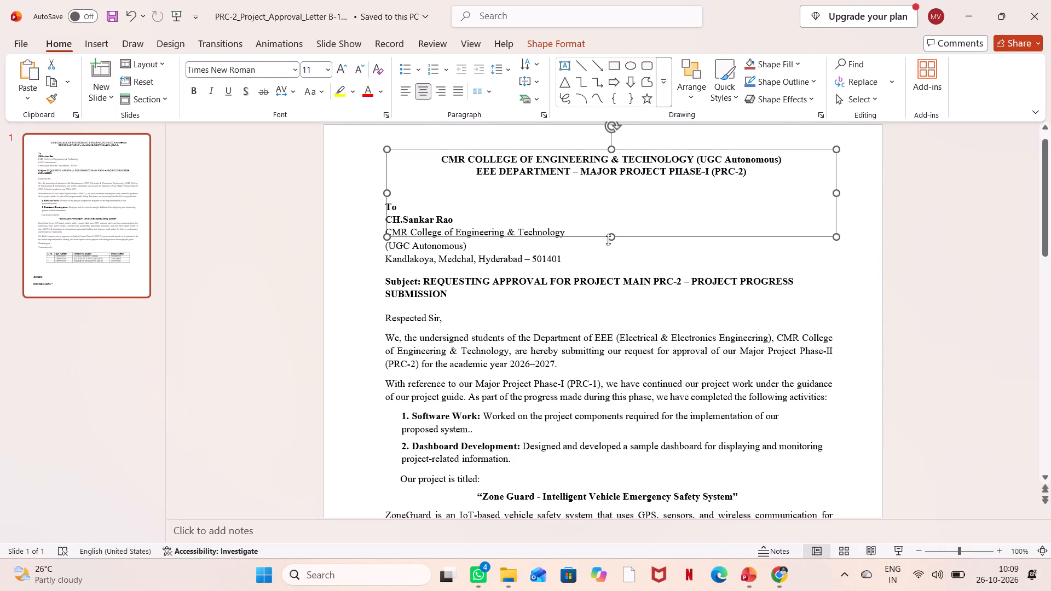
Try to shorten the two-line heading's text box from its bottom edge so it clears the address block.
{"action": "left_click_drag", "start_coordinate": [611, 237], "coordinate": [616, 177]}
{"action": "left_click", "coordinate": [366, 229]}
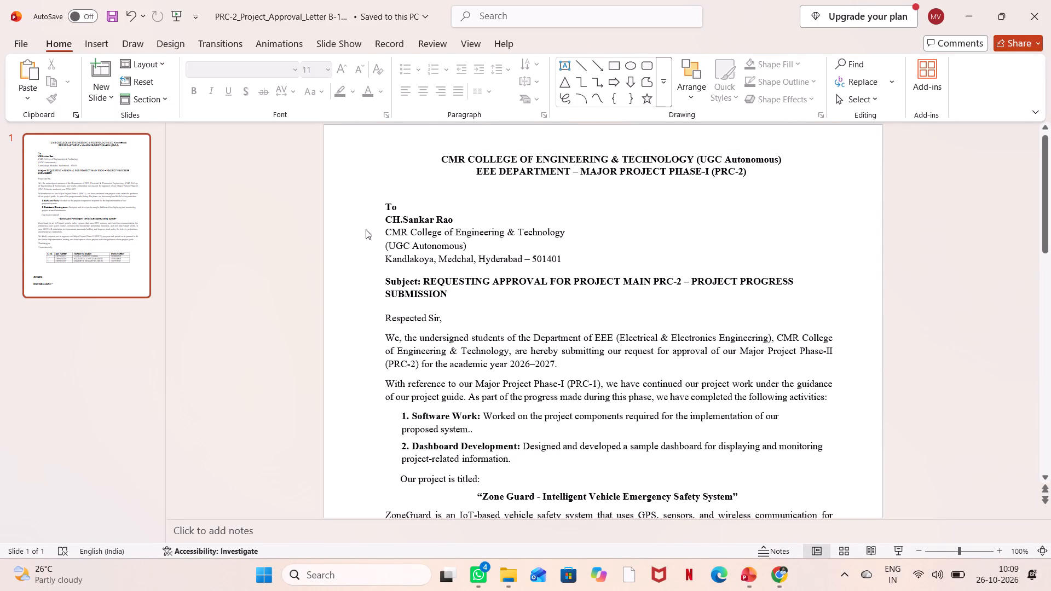
Retype the addressee's name below "To" in all capitals, keeping the leading "CH.".
{"action": "left_click", "coordinate": [510, 300]}
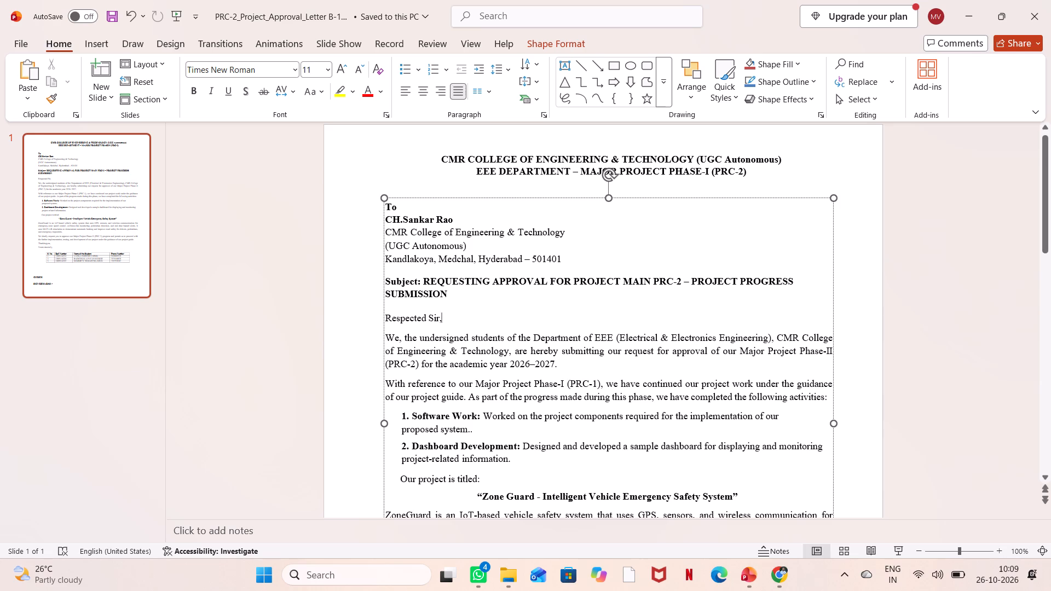
{"action": "left_click", "coordinate": [410, 238]}
{"action": "key", "text": "Up"}
{"action": "key", "text": "Right"}
{"action": "key", "text": "Right"}
{"action": "key", "text": "Right"}
{"action": "key", "text": "Right"}
{"action": "key", "text": "Right"}
{"action": "key", "text": "Right"}
{"action": "key", "text": "Right"}
{"action": "key", "text": "Right"}
{"action": "key", "text": "Right"}
{"action": "key", "text": "BackSpace"}
{"action": "key", "text": "BackSpace"}
{"action": "key", "text": "BackSpace"}
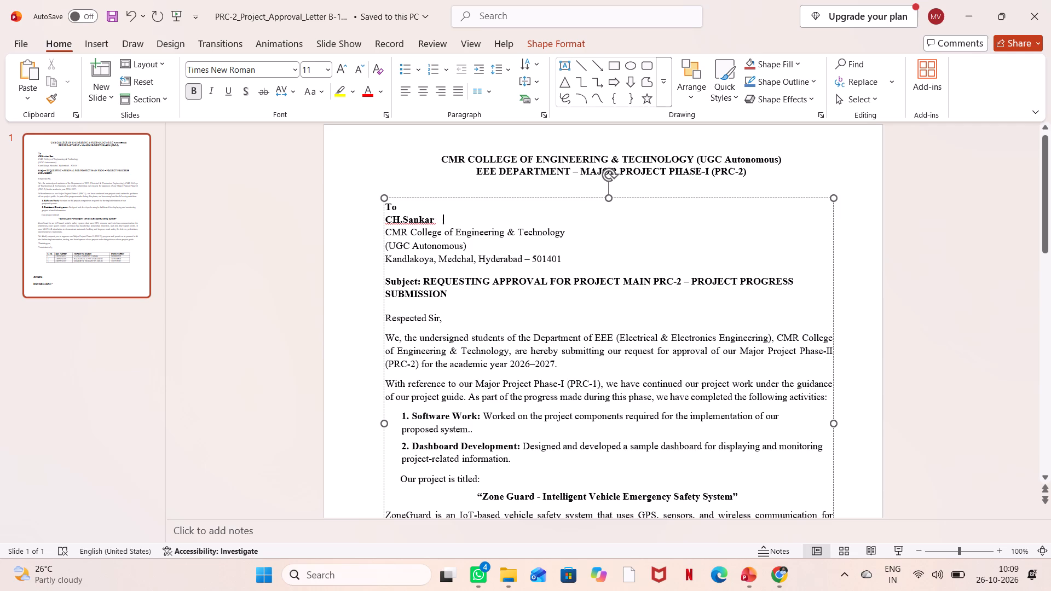
{"action": "key", "text": "BackSpace"}
{"action": "key", "text": "BackSpace"}
{"action": "key", "text": "BackSpace"}
{"action": "key", "text": "BackSpace"}
{"action": "key", "text": "BackSpace"}
{"action": "key", "text": "BackSpace"}
{"action": "key", "text": "BackSpace"}
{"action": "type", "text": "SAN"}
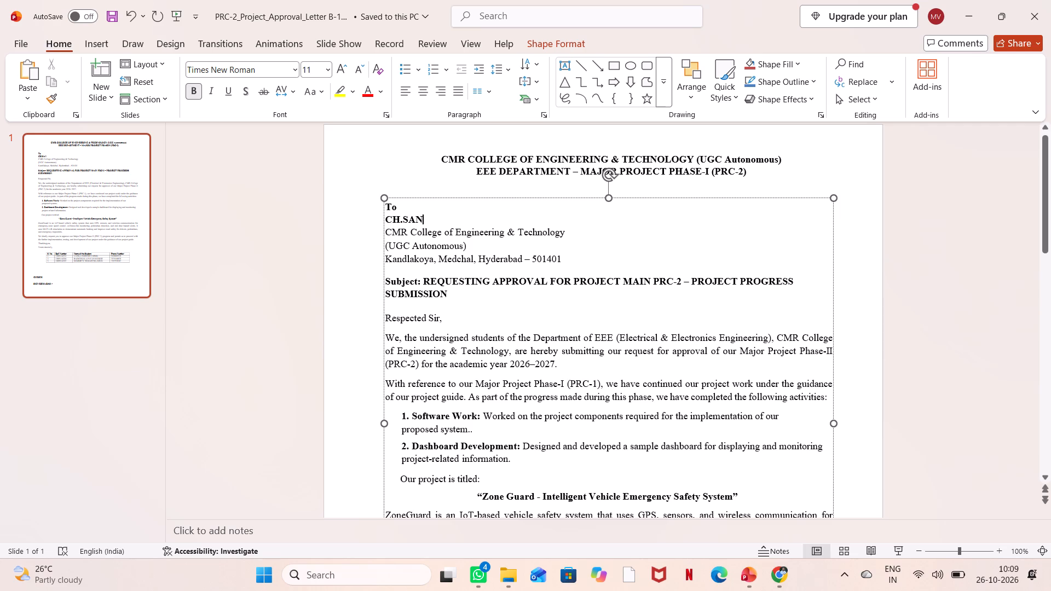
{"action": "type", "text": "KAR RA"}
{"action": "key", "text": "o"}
Insert seven spaces before "SUBMISSION" in the subject text to try to indent its second line.
{"action": "left_click", "coordinate": [388, 293]}
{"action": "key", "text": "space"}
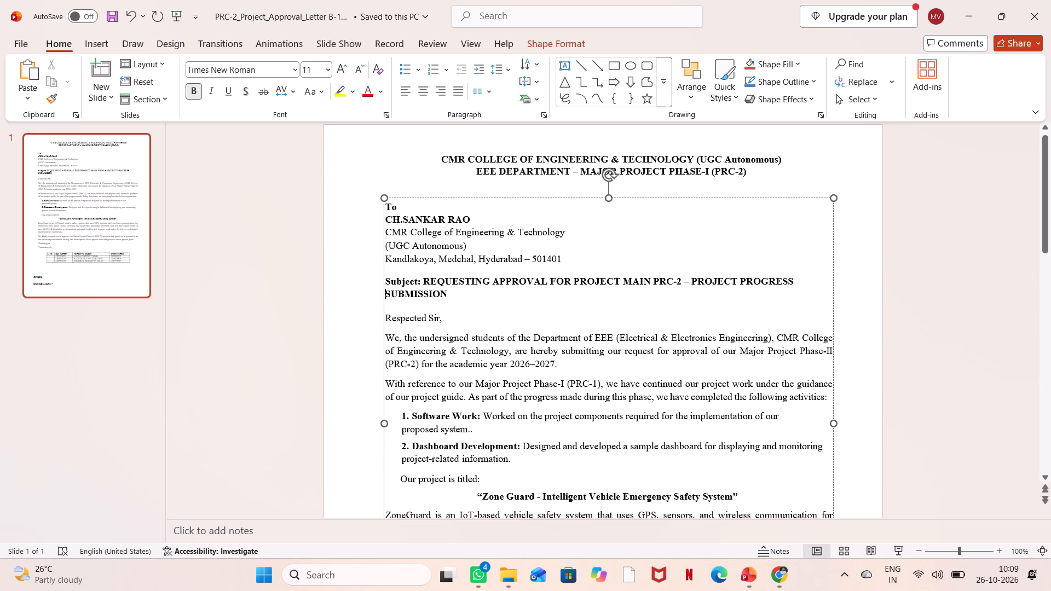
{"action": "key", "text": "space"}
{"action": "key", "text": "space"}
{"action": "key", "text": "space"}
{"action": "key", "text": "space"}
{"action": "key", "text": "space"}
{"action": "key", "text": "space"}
{"action": "left_click", "coordinate": [934, 283]}
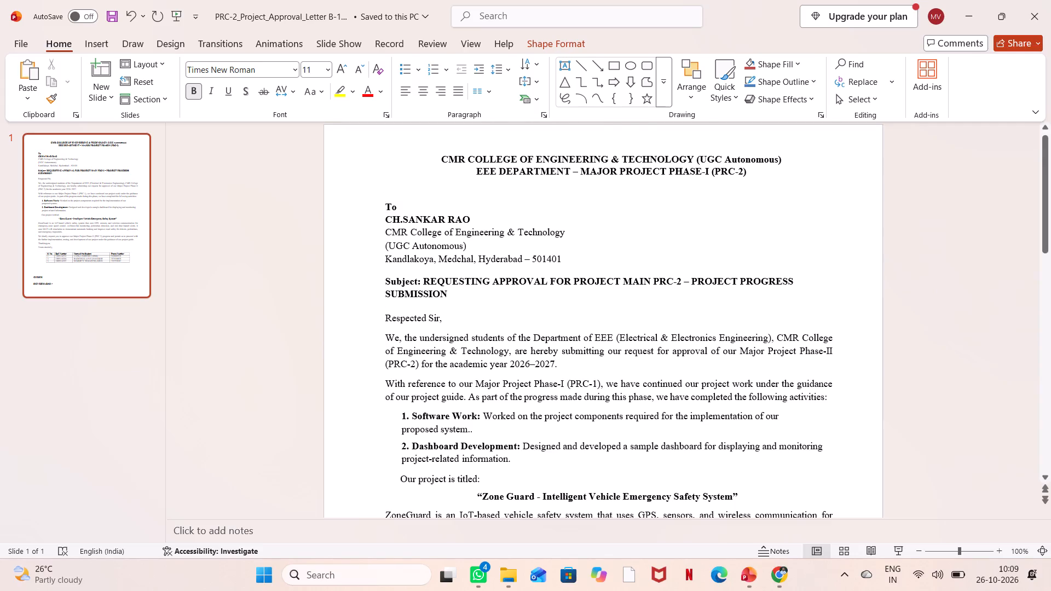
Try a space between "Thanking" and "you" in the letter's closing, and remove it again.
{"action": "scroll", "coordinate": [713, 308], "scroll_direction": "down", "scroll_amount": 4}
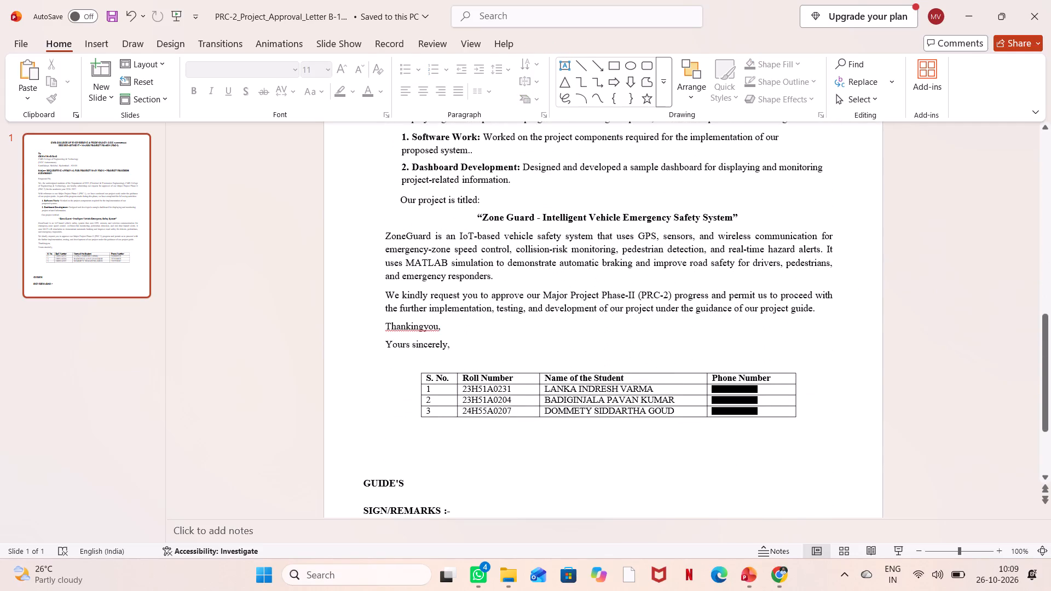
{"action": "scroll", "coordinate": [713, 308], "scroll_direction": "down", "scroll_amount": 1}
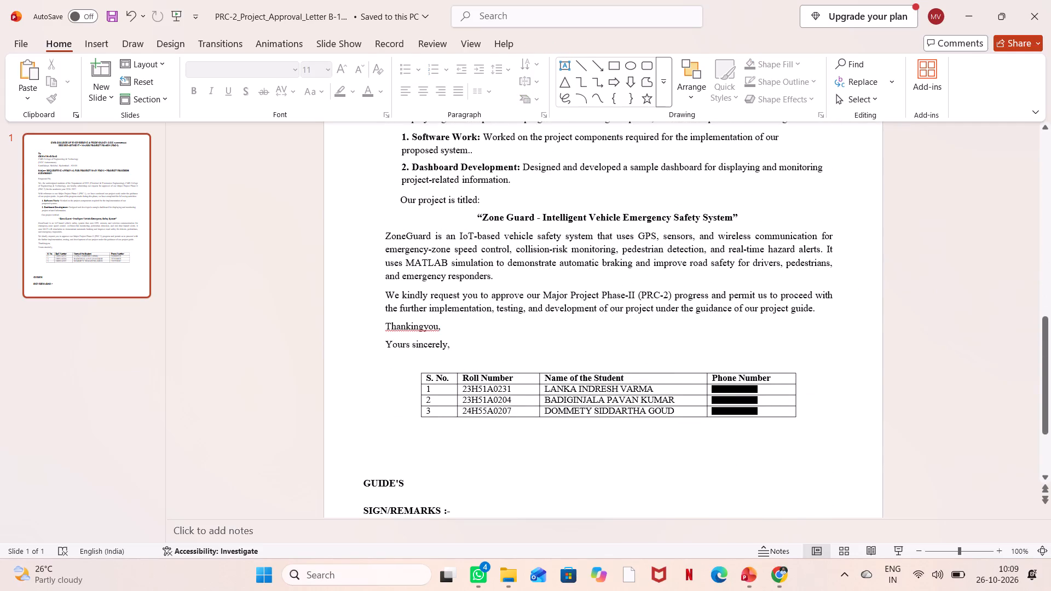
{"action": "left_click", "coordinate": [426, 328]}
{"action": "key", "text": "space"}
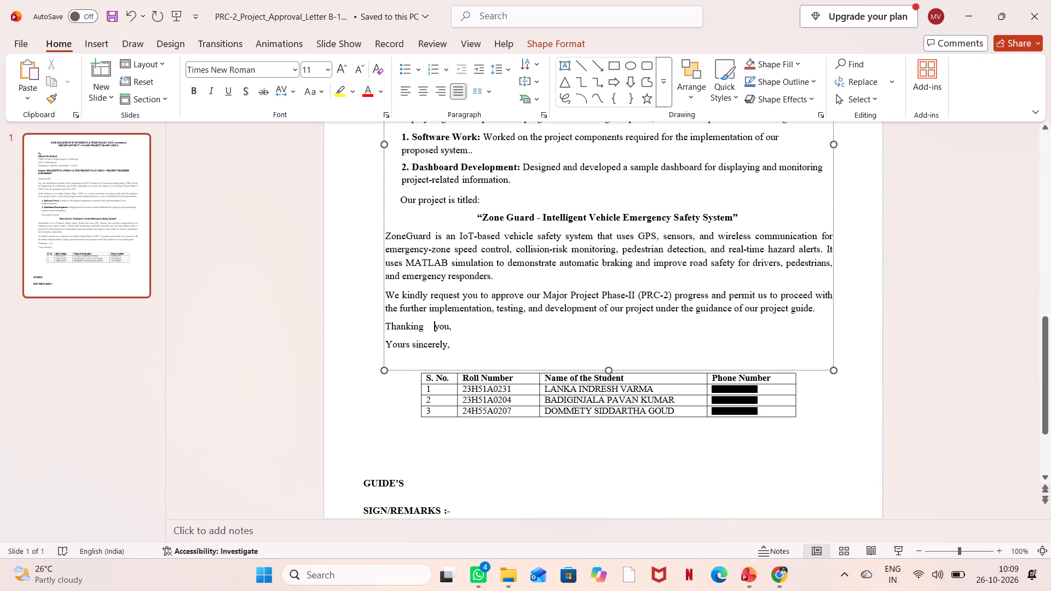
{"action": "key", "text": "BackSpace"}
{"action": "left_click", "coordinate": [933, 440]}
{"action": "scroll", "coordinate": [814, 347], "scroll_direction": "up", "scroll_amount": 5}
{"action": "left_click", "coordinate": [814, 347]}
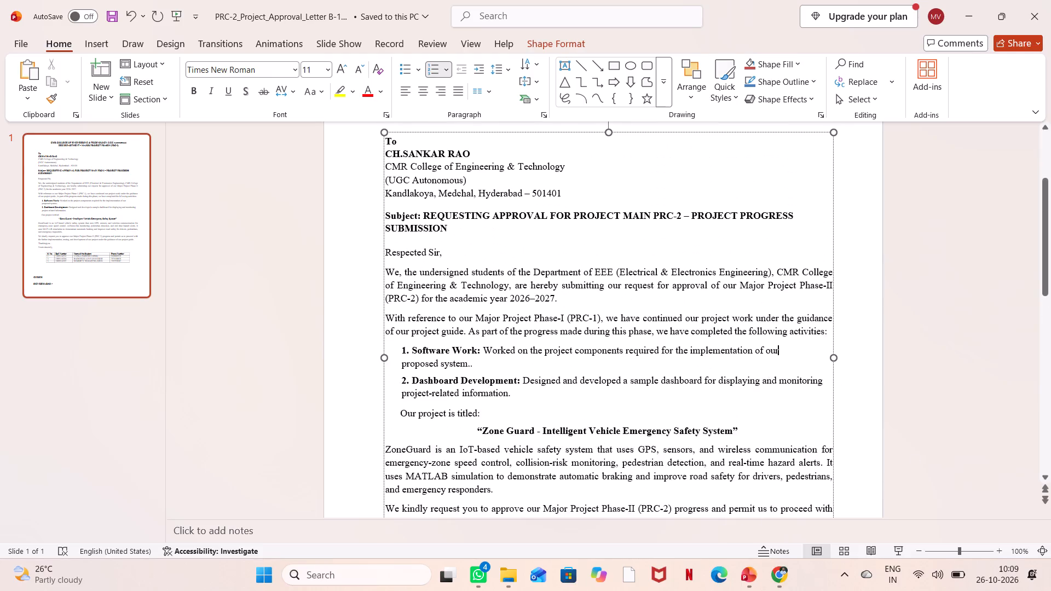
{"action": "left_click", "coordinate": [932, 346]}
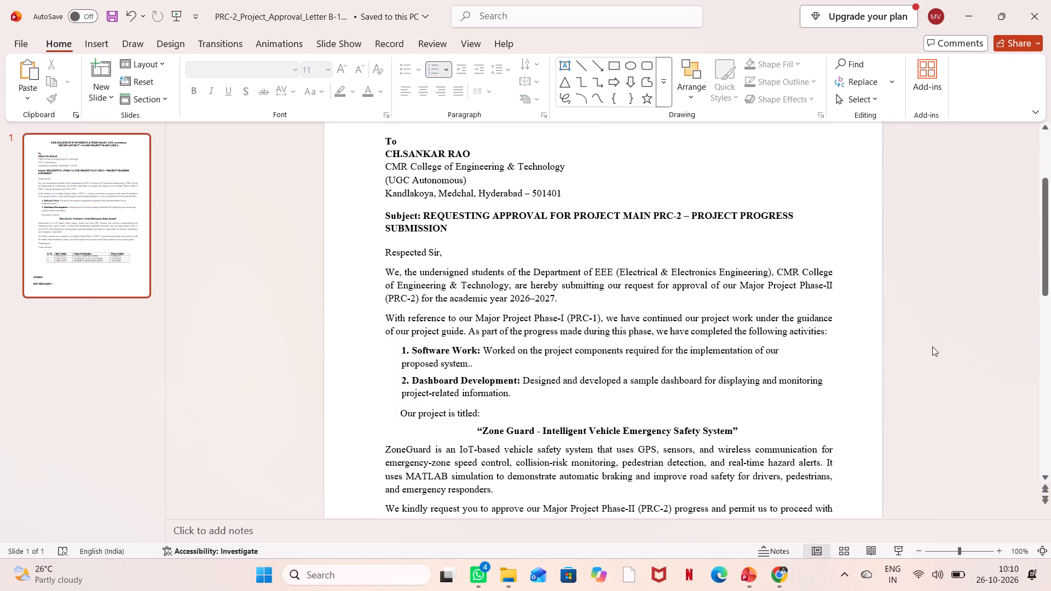
Save a copy of the letter to the Desktop as a PowerPoint Presentation named "Project_Approval_Letter B-16".
{"action": "left_click", "coordinate": [21, 40]}
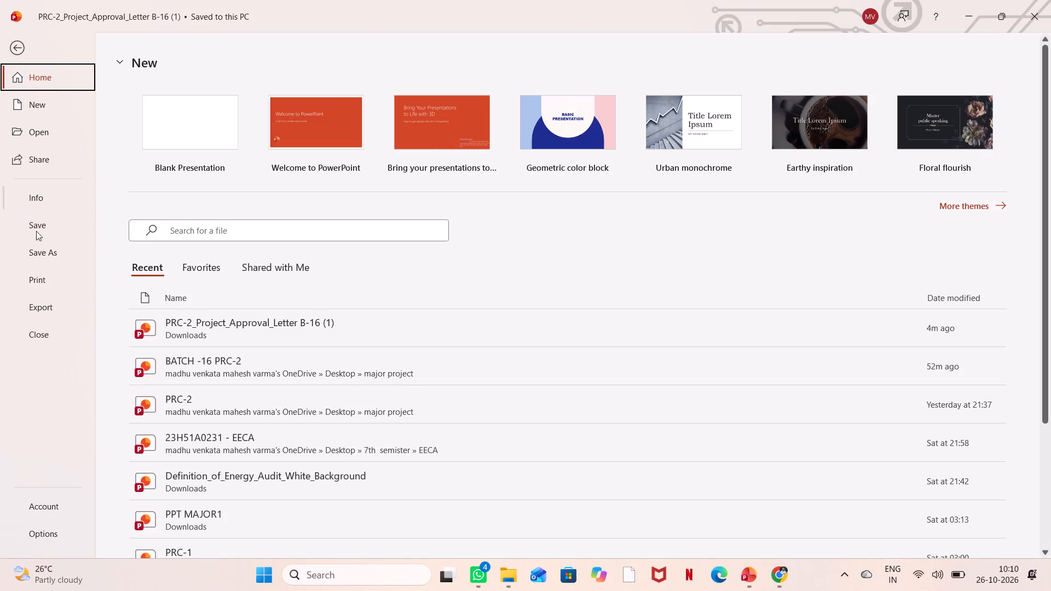
{"action": "left_click", "coordinate": [49, 256]}
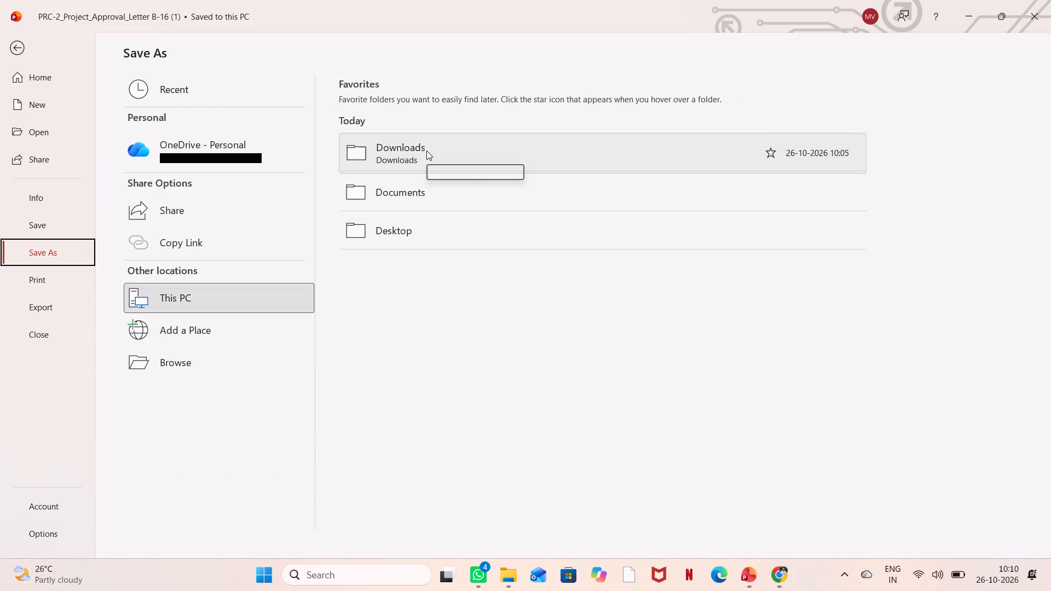
{"action": "double_click", "coordinate": [413, 223]}
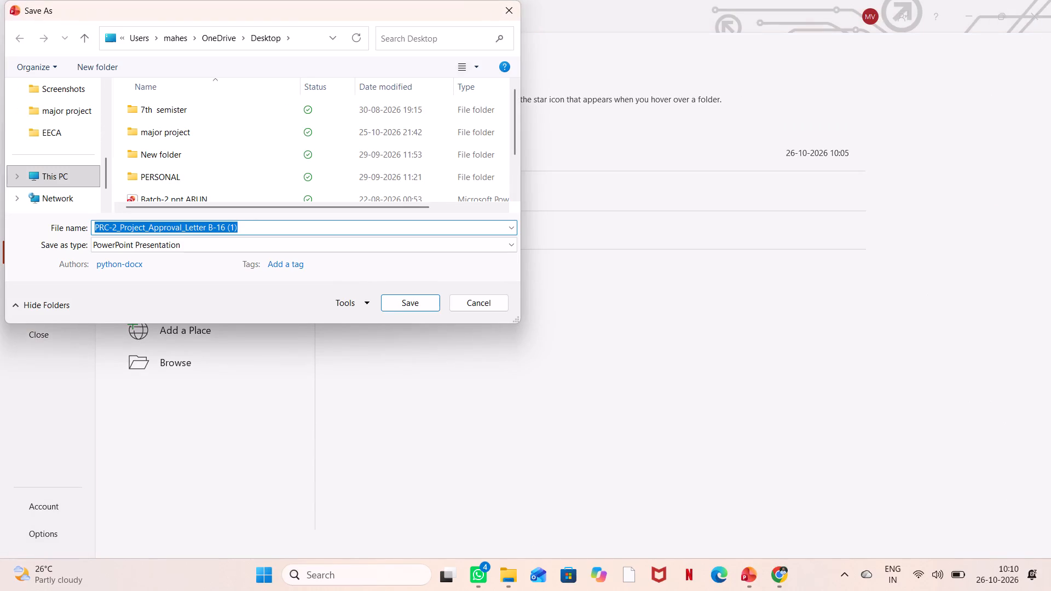
{"action": "left_click", "coordinate": [261, 230]}
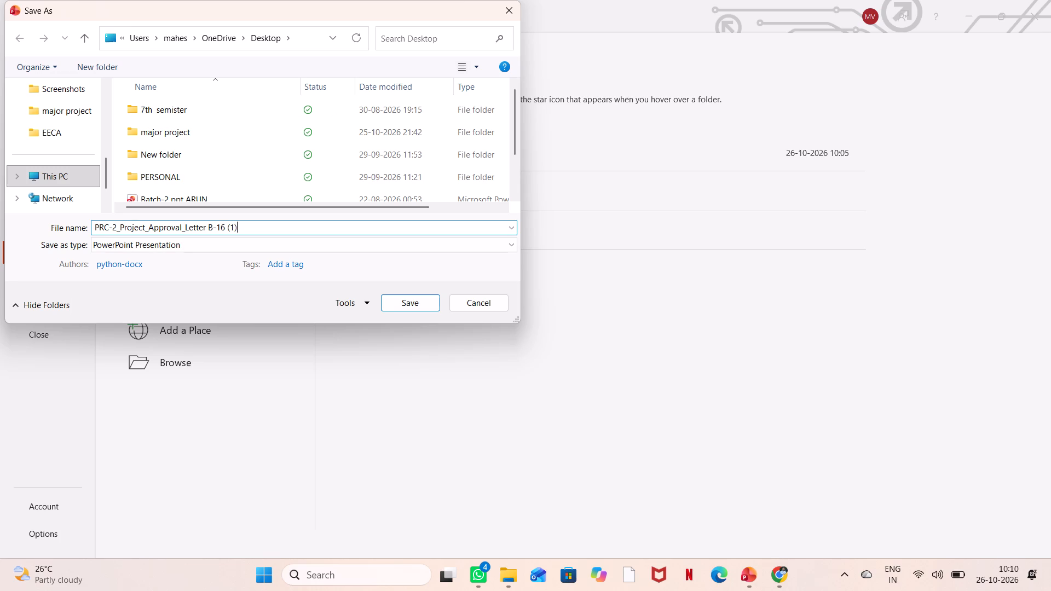
{"action": "left_click", "coordinate": [119, 231]}
{"action": "key", "text": "BackSpace"}
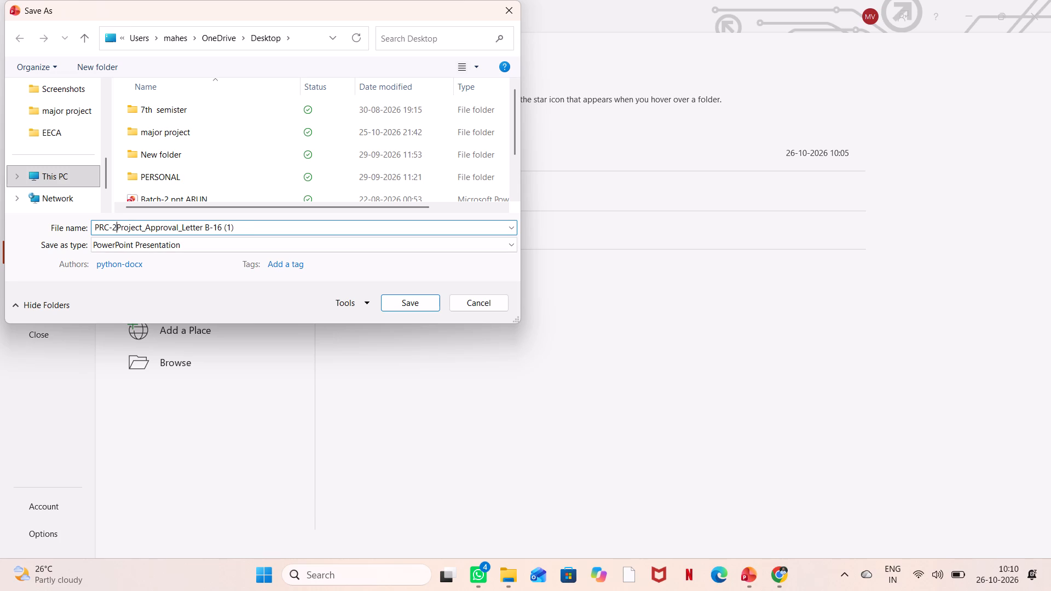
{"action": "key", "text": "BackSpace"}
{"action": "key", "text": "BackSpace"}
{"action": "key", "text": "BackSpace"}
{"action": "key", "text": "BackSpace"}
{"action": "key", "text": "BackSpace"}
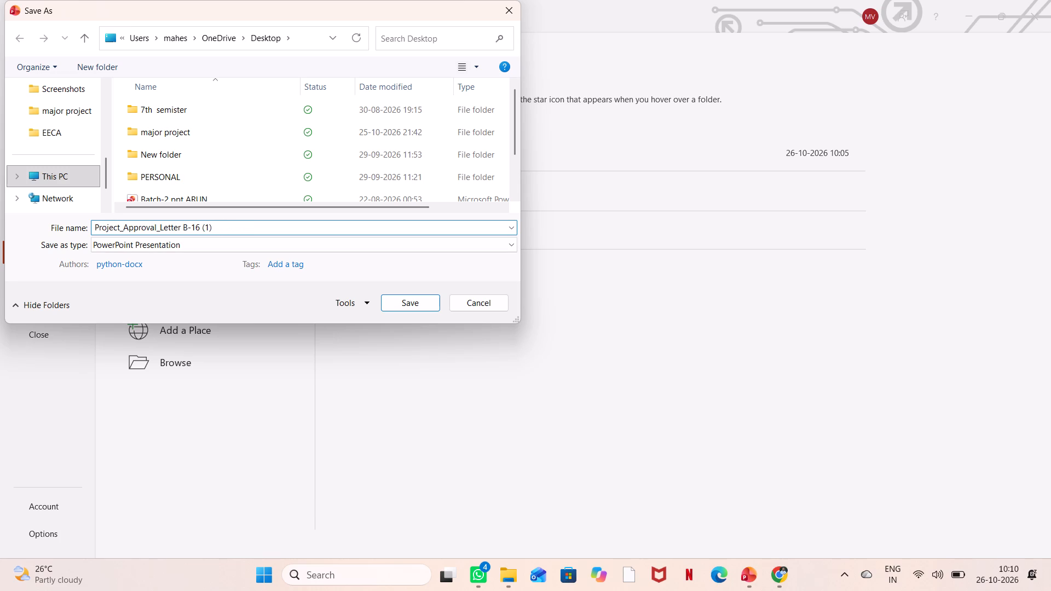
{"action": "left_click", "coordinate": [217, 228]}
{"action": "key", "text": "BackSpace"}
{"action": "key", "text": "BackSpace"}
{"action": "key", "text": "BackSpace"}
{"action": "left_click", "coordinate": [401, 304]}
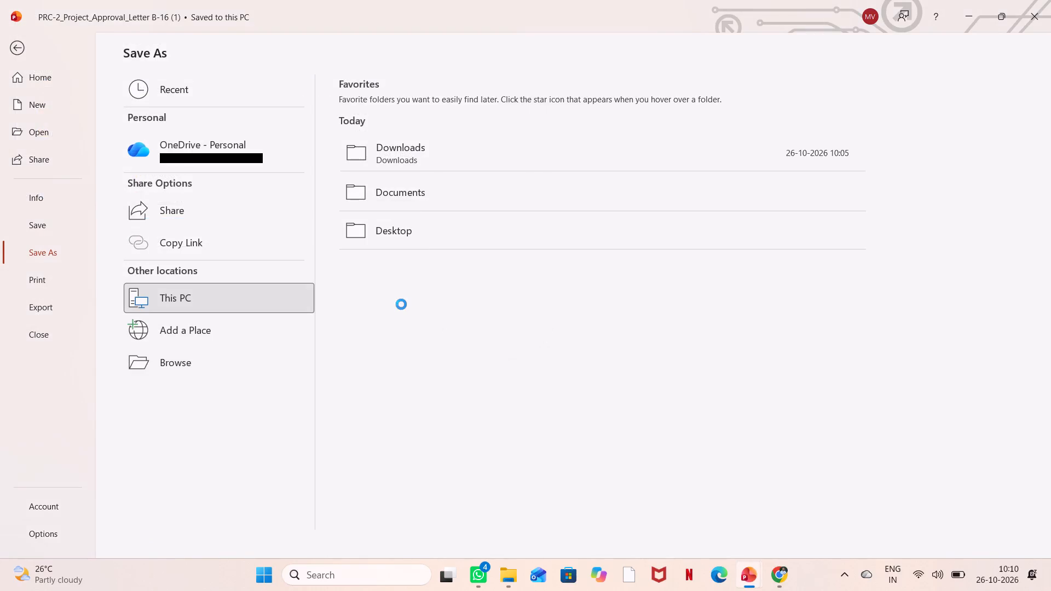
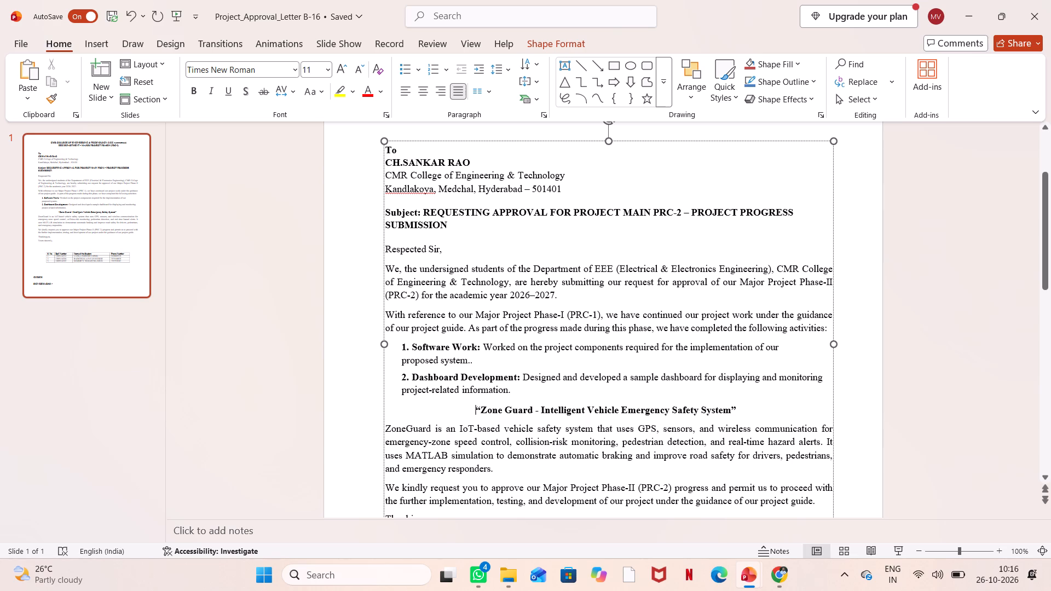
Replace the word "Dashboard" with "MATLAB" in the bold heading of the second numbered activity.
{"action": "left_click", "coordinate": [456, 376]}
{"action": "key", "text": "BackSpace"}
{"action": "key", "text": "BackSpace"}
{"action": "key", "text": "BackSpace"}
{"action": "key", "text": "BackSpace"}
{"action": "key", "text": "BackSpace"}
{"action": "key", "text": "BackSpace"}
{"action": "key", "text": "BackSpace"}
{"action": "key", "text": "BackSpace"}
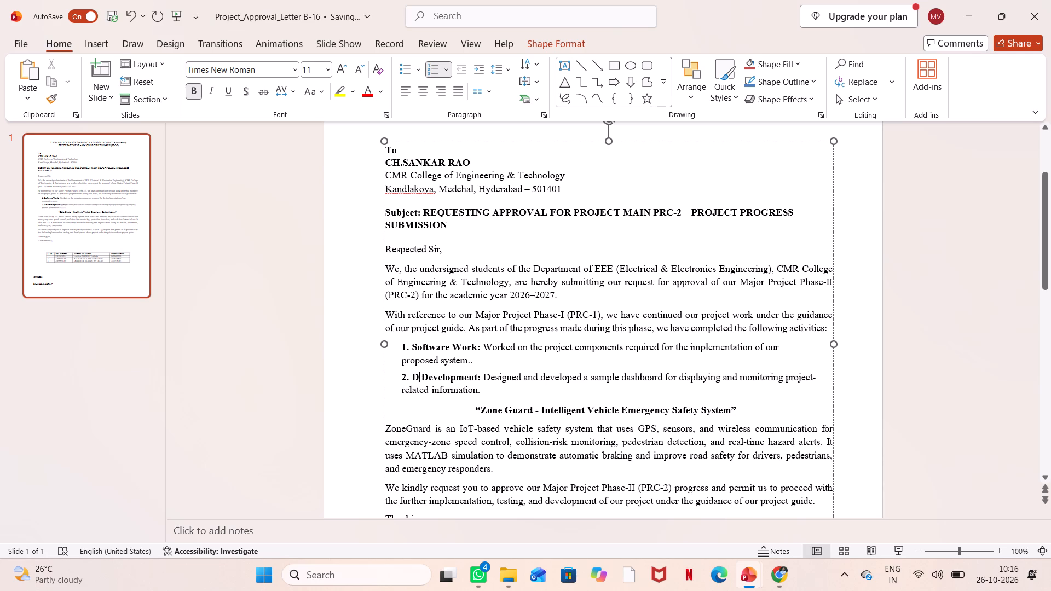
{"action": "key", "text": "BackSpace"}
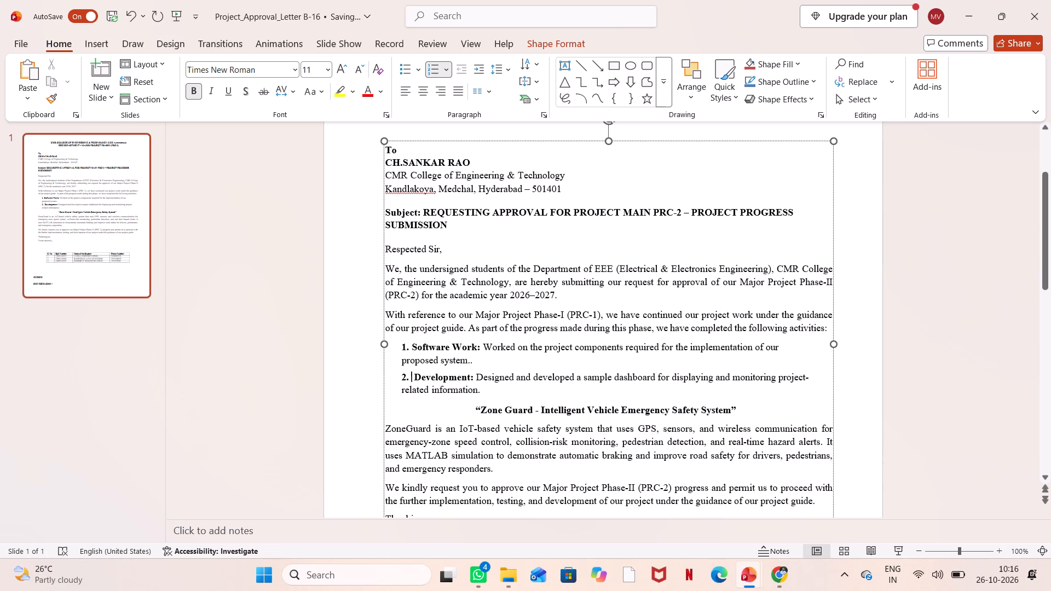
{"action": "key", "text": "m"}
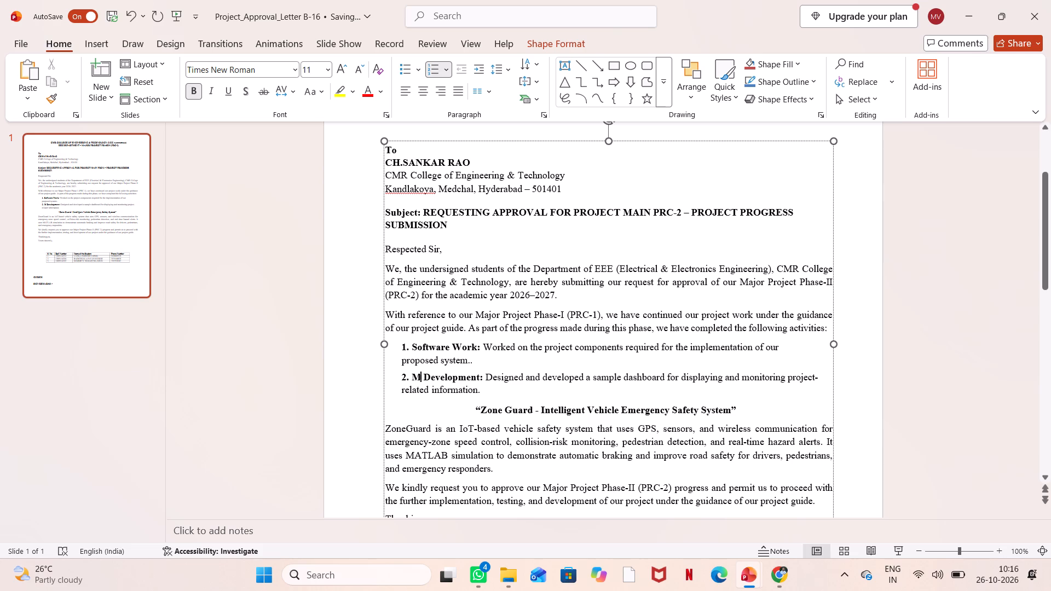
{"action": "type", "text": "AT"}
{"action": "type", "text": "LAB"}
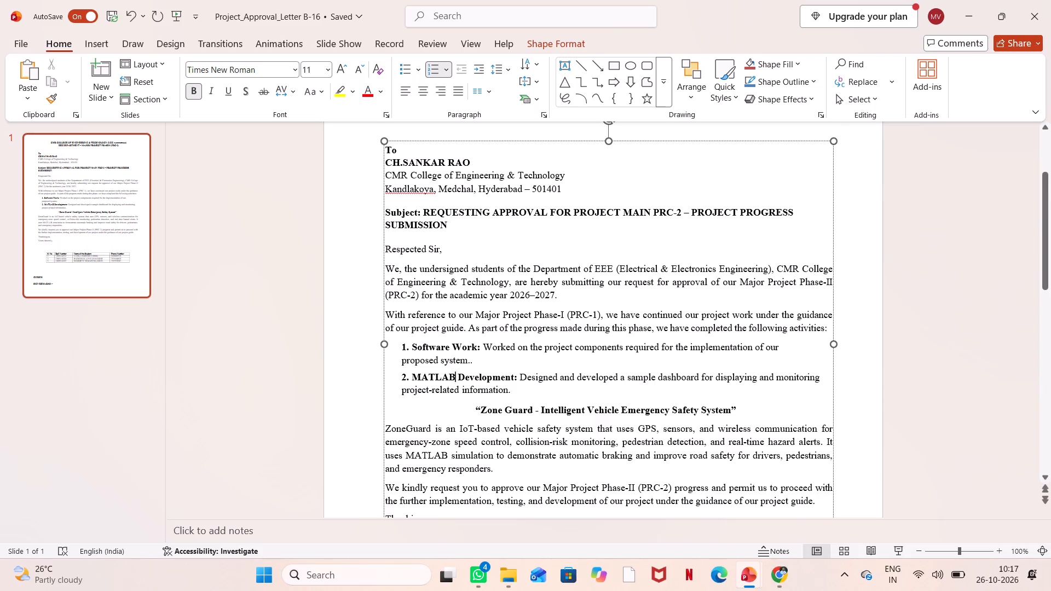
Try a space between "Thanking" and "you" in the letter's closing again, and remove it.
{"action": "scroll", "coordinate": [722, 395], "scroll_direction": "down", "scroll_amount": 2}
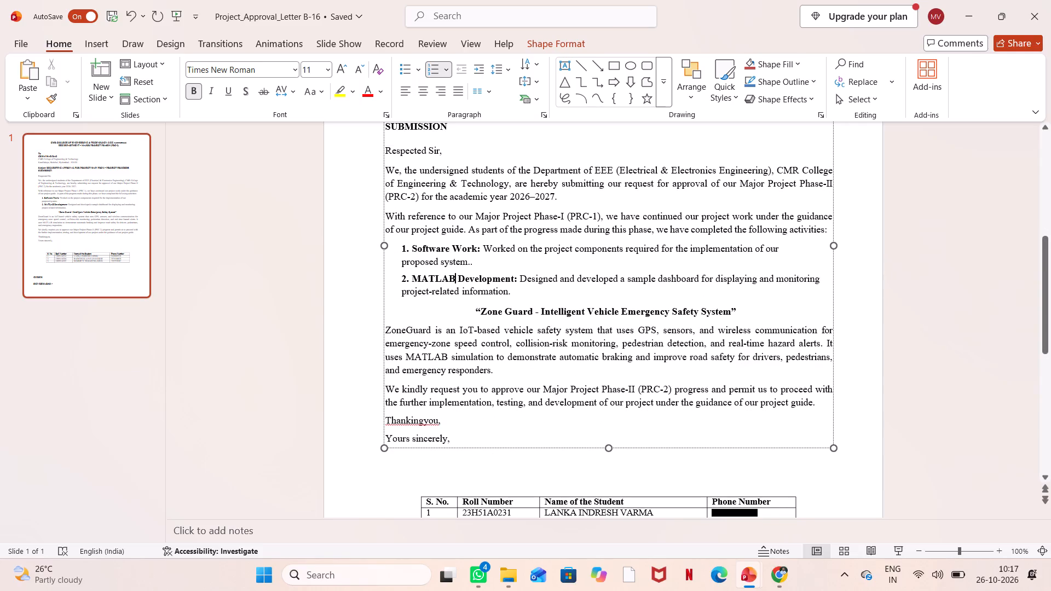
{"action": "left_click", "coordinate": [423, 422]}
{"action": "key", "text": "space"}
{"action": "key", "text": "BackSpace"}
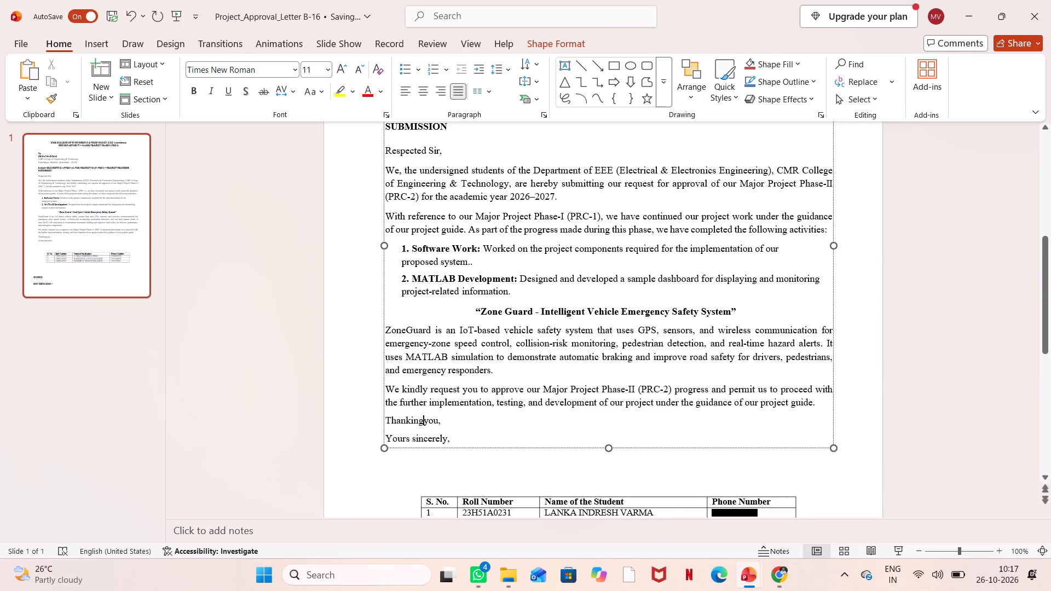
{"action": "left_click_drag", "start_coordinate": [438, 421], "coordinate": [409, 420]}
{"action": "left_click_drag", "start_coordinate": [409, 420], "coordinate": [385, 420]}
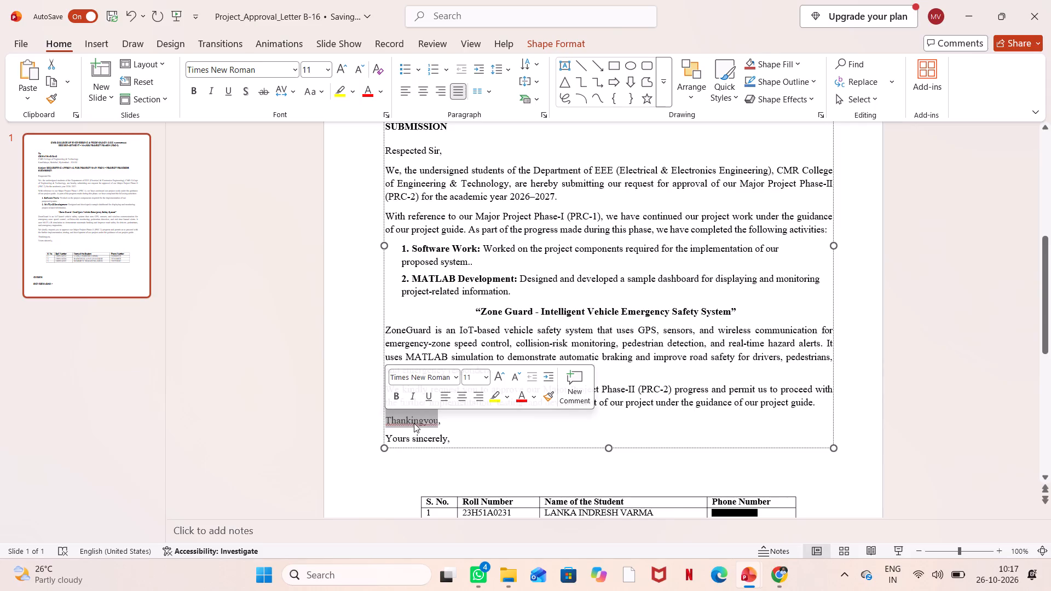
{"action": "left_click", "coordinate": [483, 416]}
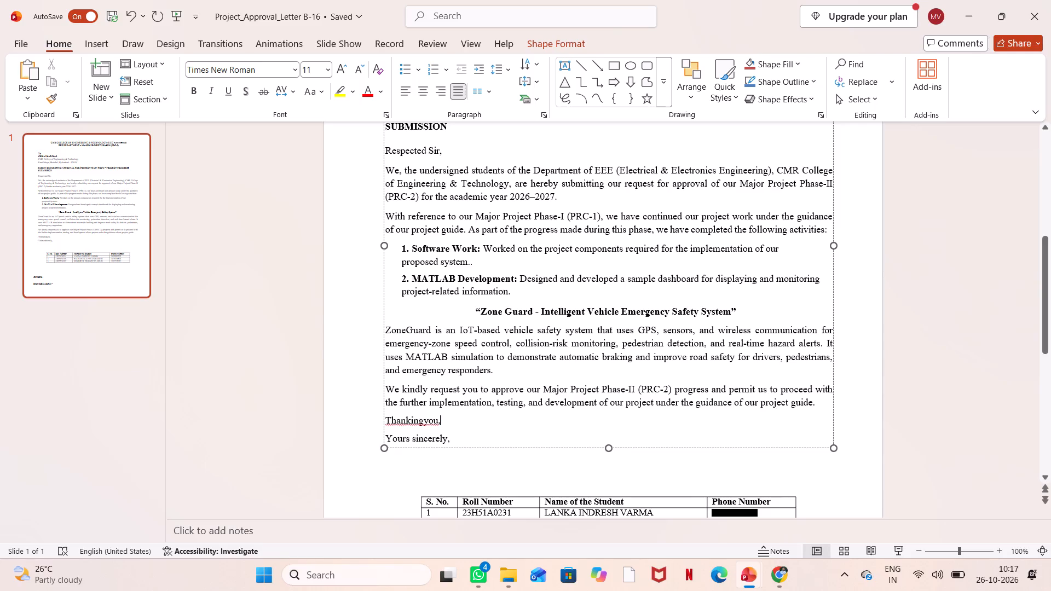
Replace "sample dashboard" with "simulation" in the description of the MATLAB Development activity.
{"action": "scroll", "coordinate": [794, 427], "scroll_direction": "down", "scroll_amount": 1}
{"action": "scroll", "coordinate": [794, 427], "scroll_direction": "up", "scroll_amount": 2}
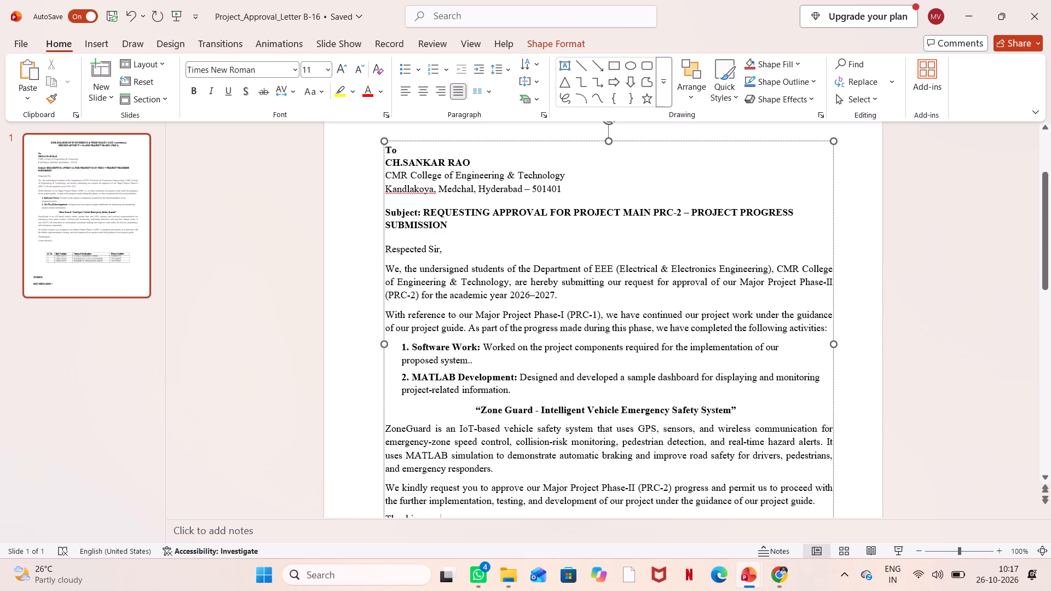
{"action": "scroll", "coordinate": [794, 427], "scroll_direction": "down", "scroll_amount": 1}
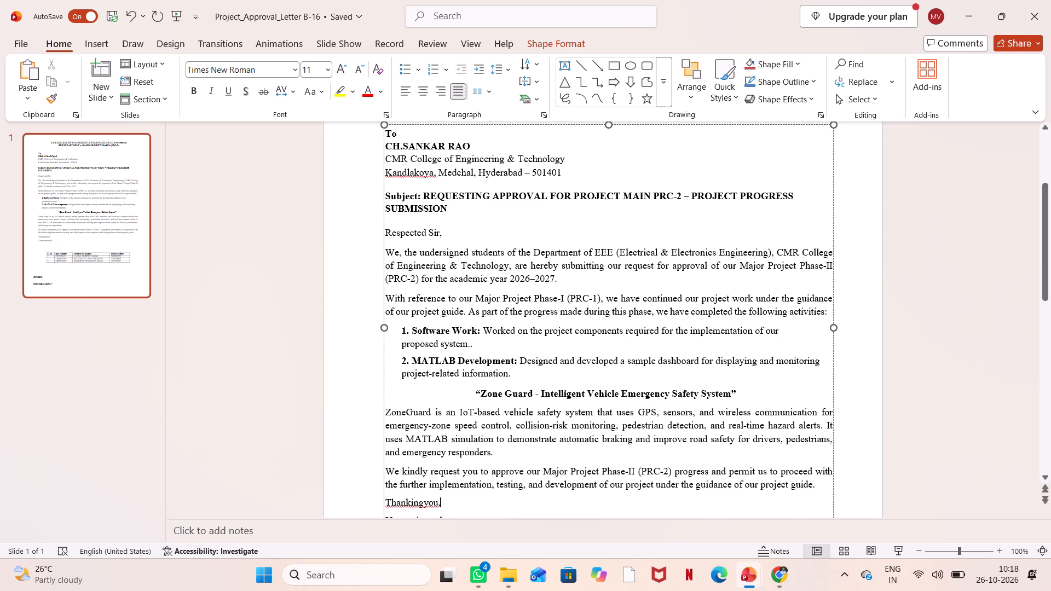
{"action": "scroll", "coordinate": [757, 383], "scroll_direction": "down", "scroll_amount": 1}
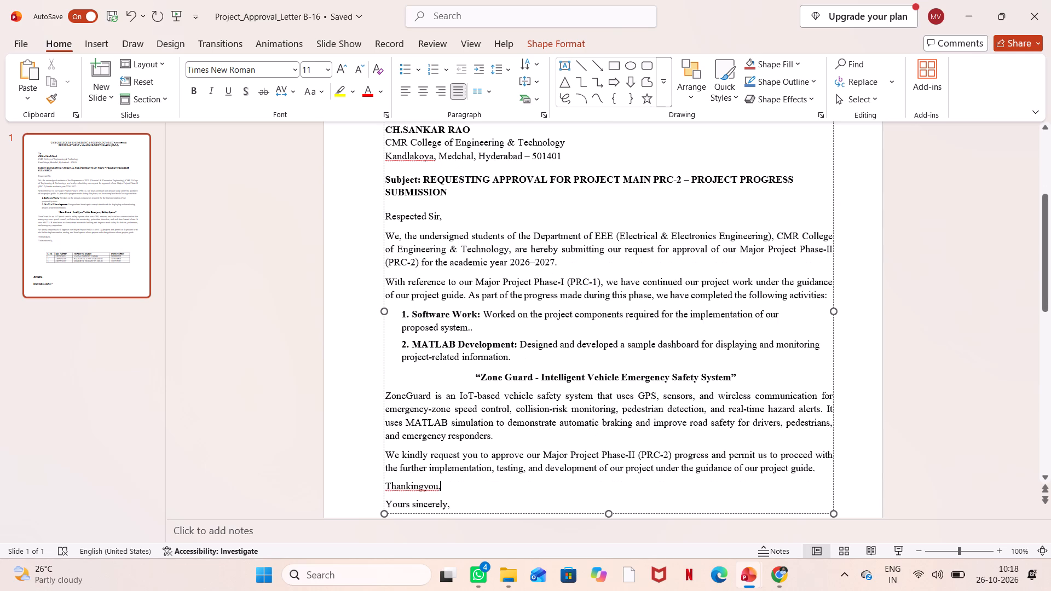
{"action": "scroll", "coordinate": [757, 383], "scroll_direction": "down", "scroll_amount": 2}
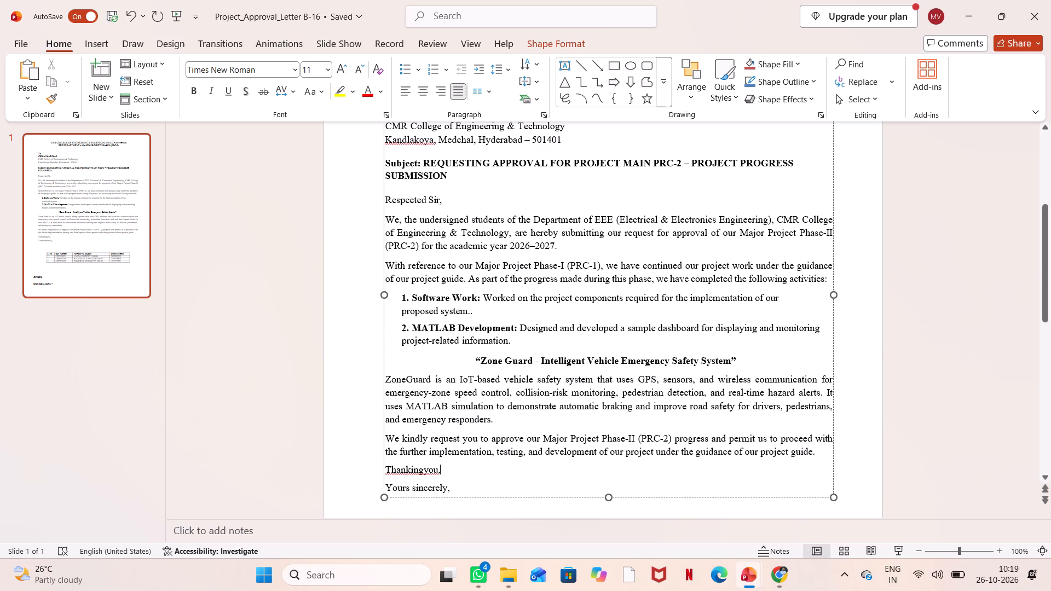
{"action": "left_click", "coordinate": [700, 326]}
{"action": "key", "text": "BackSpace"}
{"action": "key", "text": "BackSpace"}
{"action": "key", "text": "BackSpace"}
{"action": "key", "text": "BackSpace"}
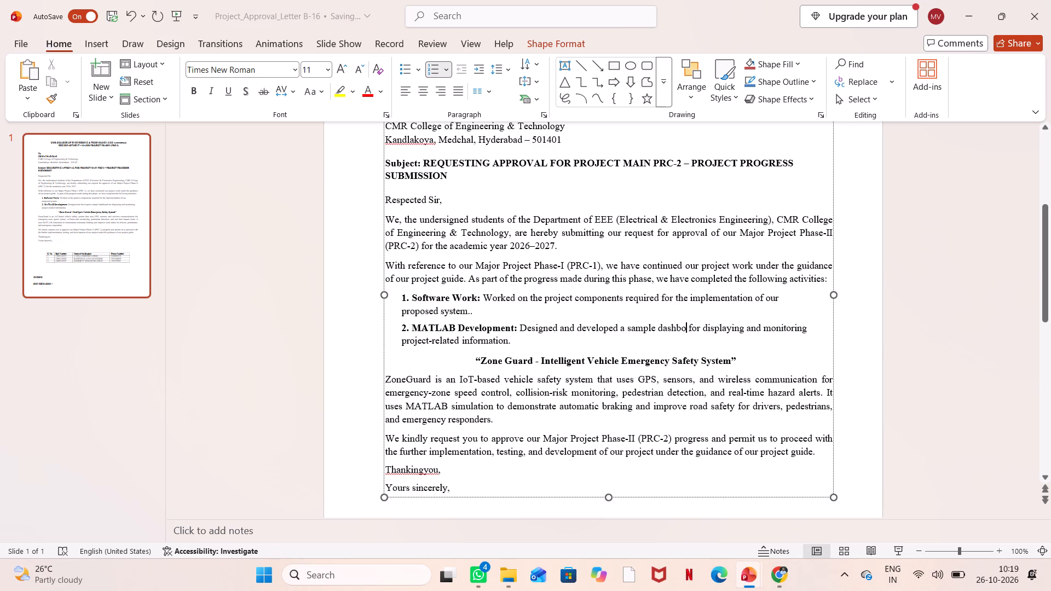
{"action": "key", "text": "BackSpace"}
{"action": "key", "text": "BackSpace"}
{"action": "key", "text": "BackSpace"}
{"action": "key", "text": "BackSpace"}
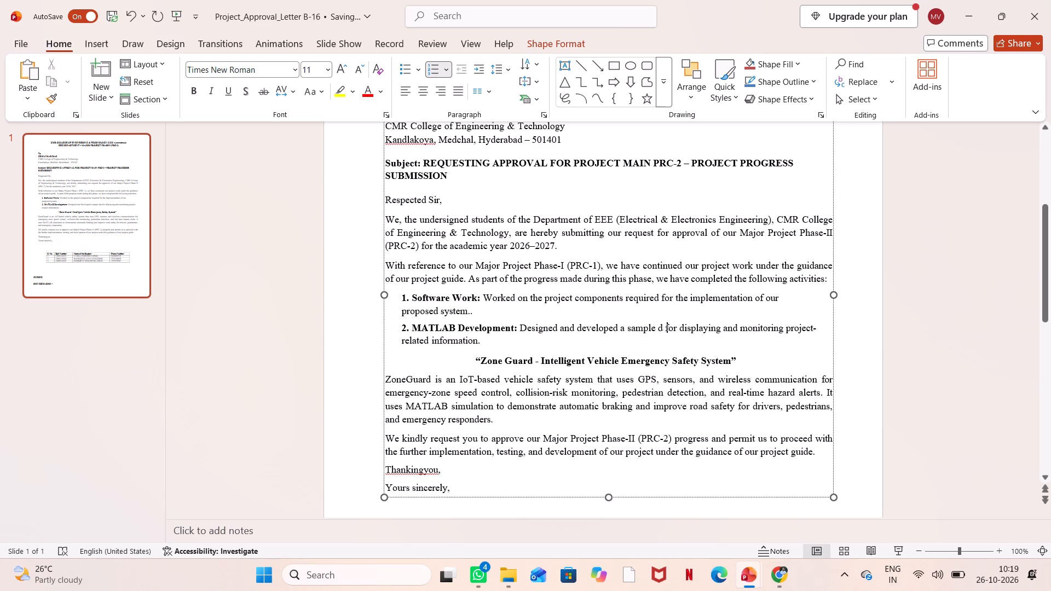
{"action": "key", "text": "BackSpace"}
{"action": "key", "text": "BackSpace"}
{"action": "key", "text": "BackSpace"}
{"action": "key", "text": "BackSpace"}
{"action": "key", "text": "BackSpace"}
{"action": "key", "text": "BackSpace"}
{"action": "key", "text": "BackSpace"}
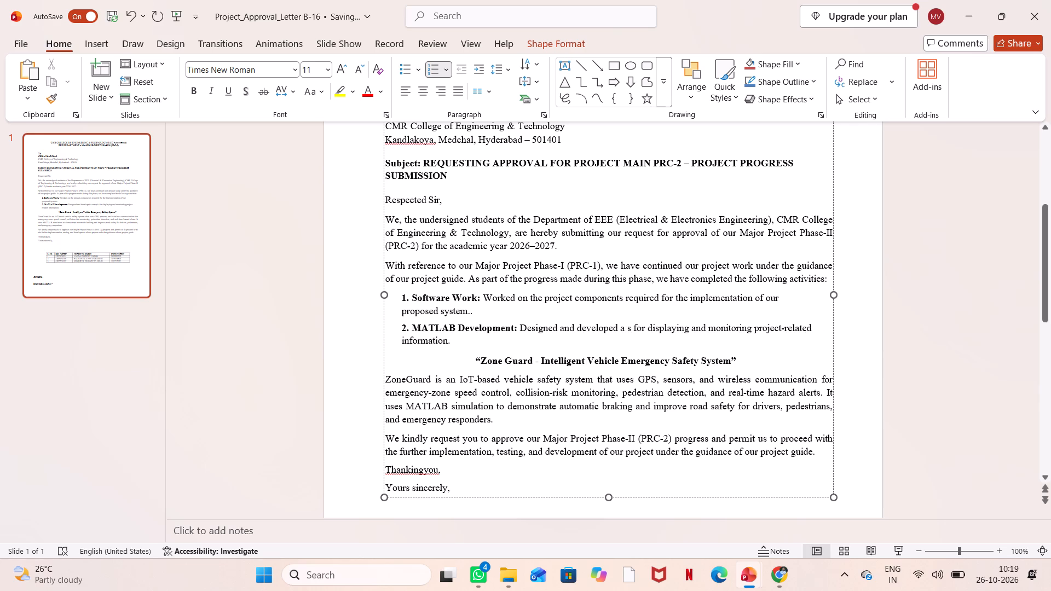
{"action": "key", "text": "BackSpace"}
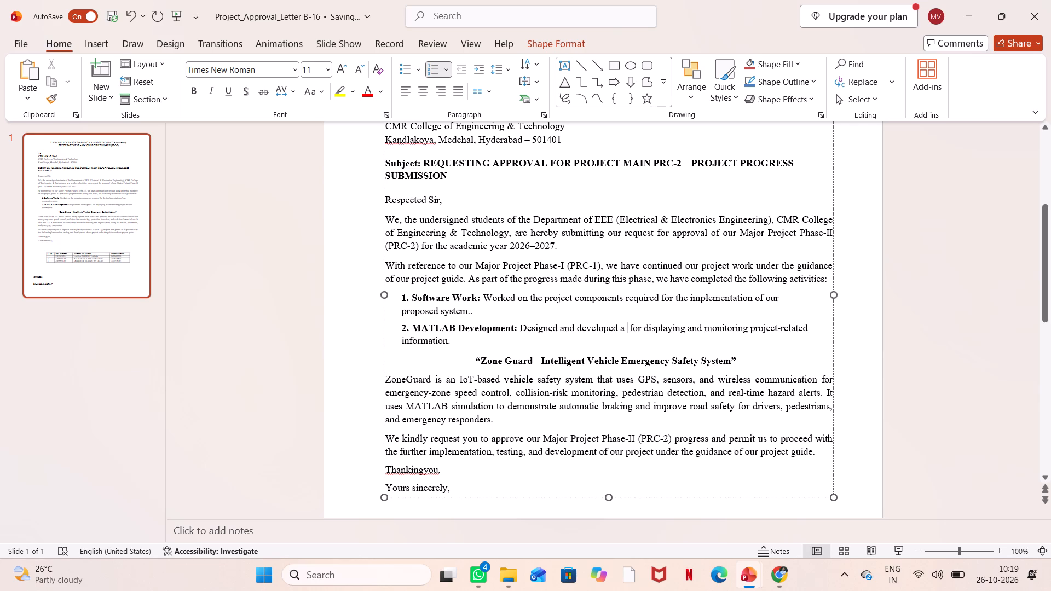
{"action": "type", "text": "simulation"}
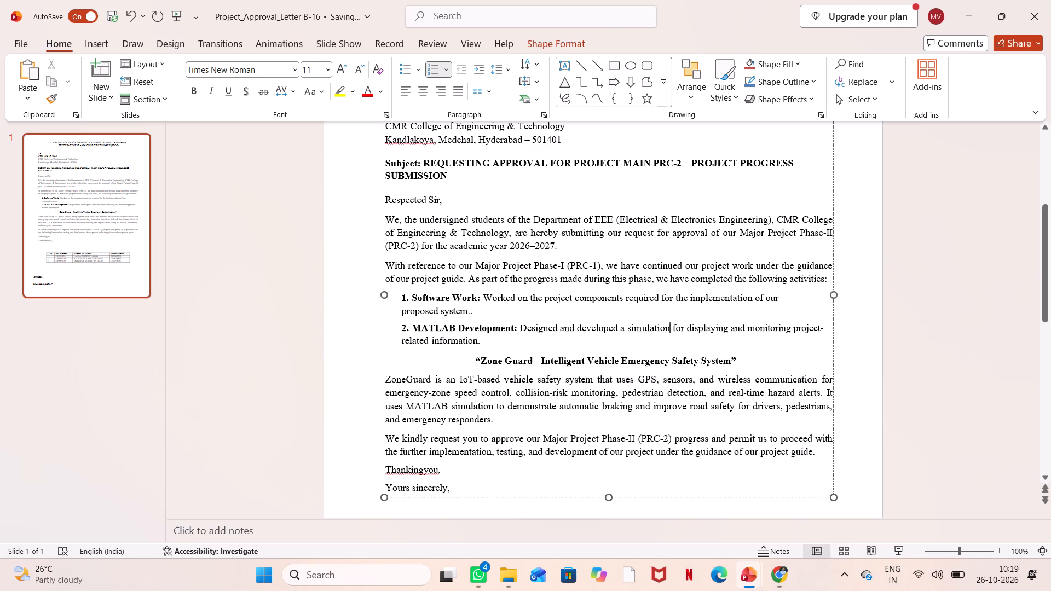
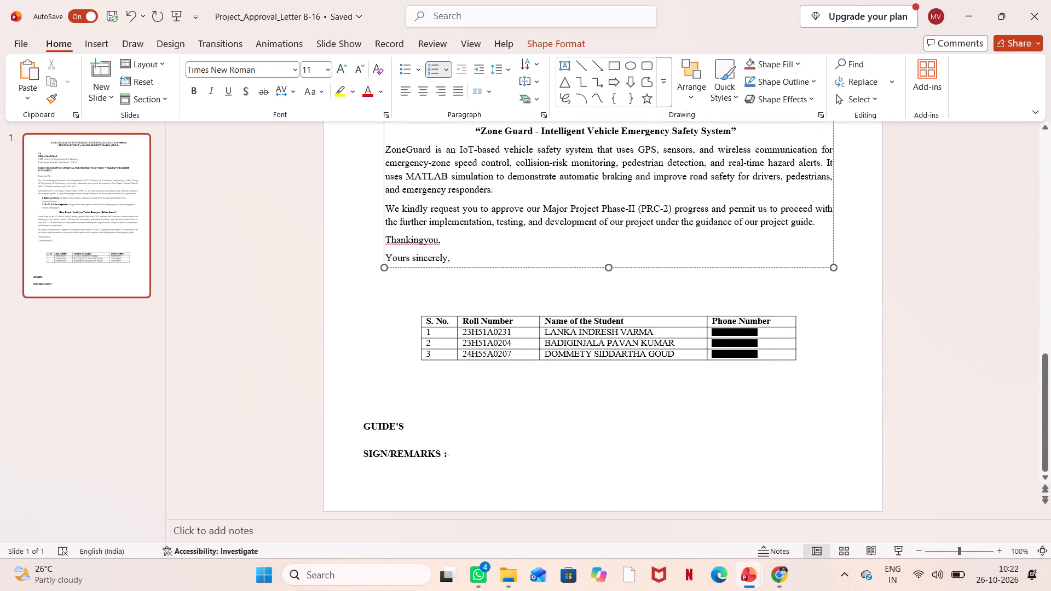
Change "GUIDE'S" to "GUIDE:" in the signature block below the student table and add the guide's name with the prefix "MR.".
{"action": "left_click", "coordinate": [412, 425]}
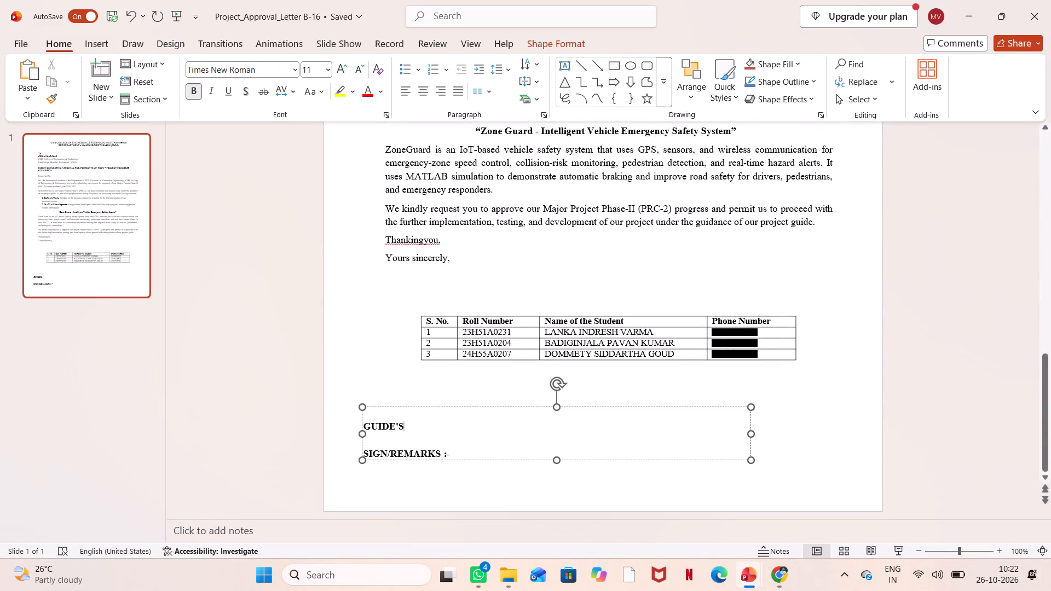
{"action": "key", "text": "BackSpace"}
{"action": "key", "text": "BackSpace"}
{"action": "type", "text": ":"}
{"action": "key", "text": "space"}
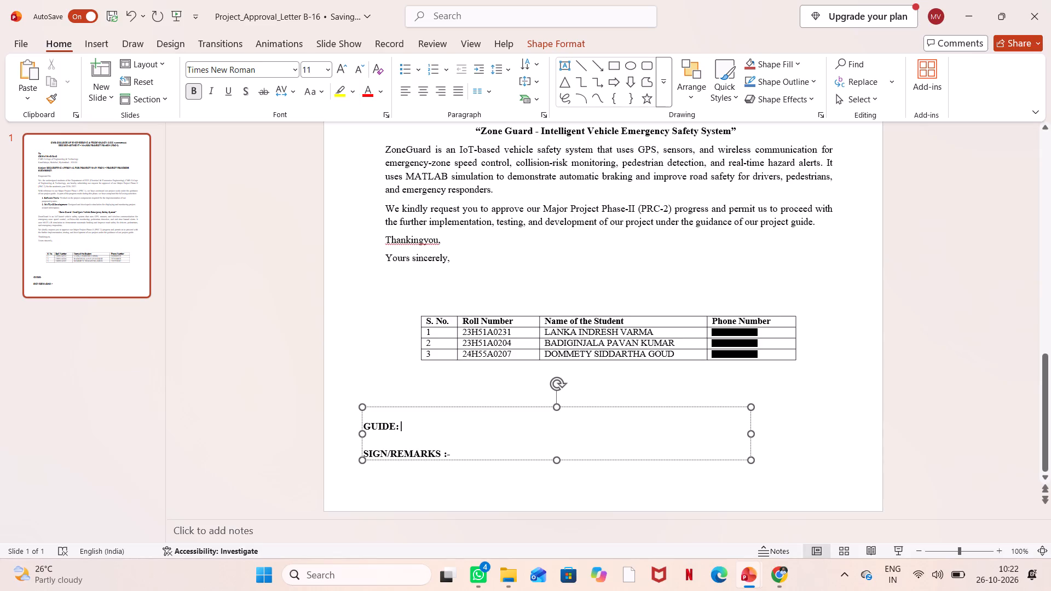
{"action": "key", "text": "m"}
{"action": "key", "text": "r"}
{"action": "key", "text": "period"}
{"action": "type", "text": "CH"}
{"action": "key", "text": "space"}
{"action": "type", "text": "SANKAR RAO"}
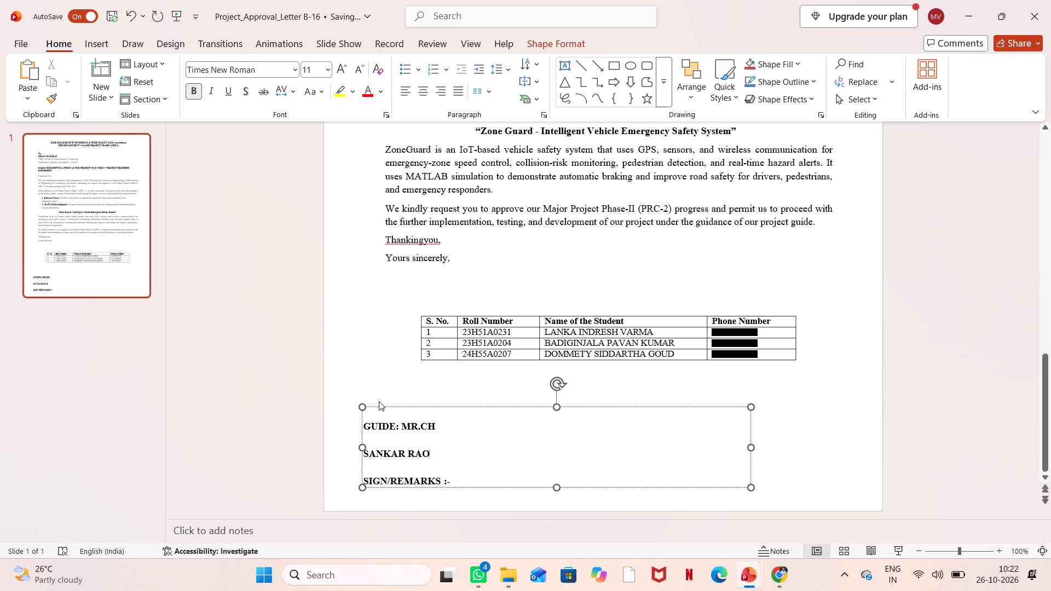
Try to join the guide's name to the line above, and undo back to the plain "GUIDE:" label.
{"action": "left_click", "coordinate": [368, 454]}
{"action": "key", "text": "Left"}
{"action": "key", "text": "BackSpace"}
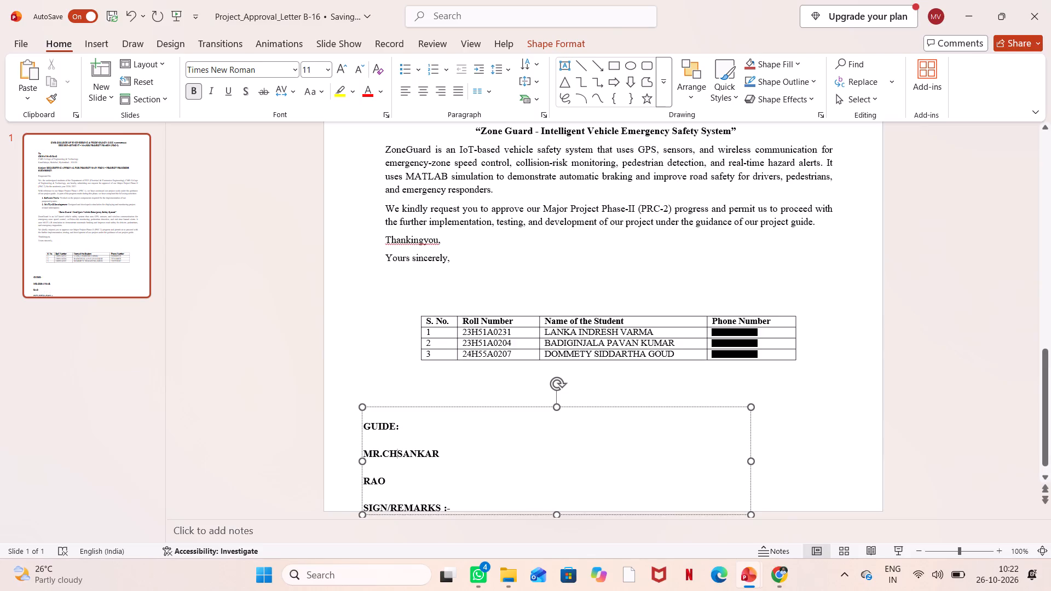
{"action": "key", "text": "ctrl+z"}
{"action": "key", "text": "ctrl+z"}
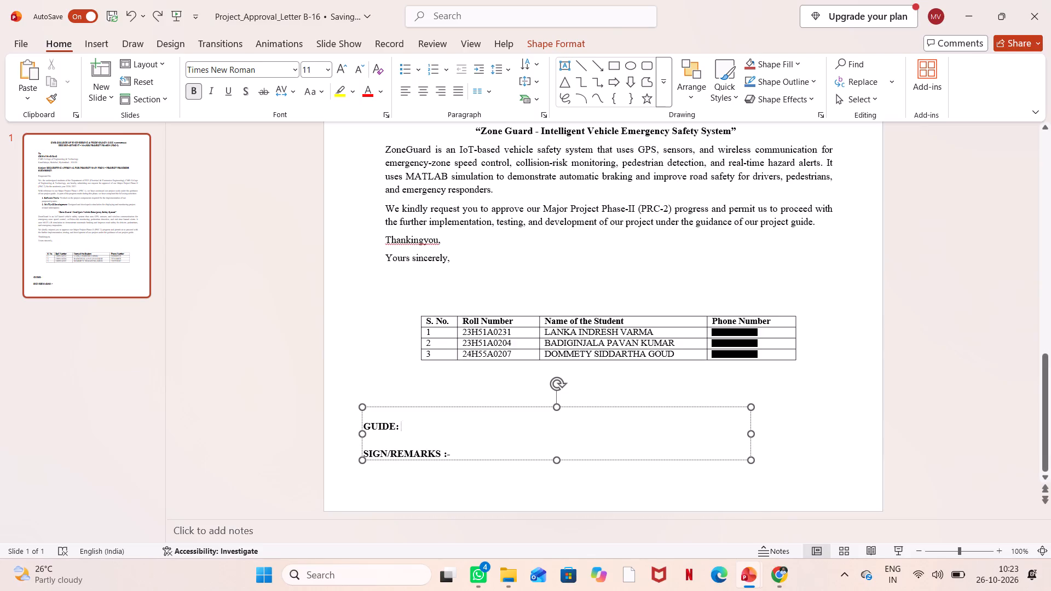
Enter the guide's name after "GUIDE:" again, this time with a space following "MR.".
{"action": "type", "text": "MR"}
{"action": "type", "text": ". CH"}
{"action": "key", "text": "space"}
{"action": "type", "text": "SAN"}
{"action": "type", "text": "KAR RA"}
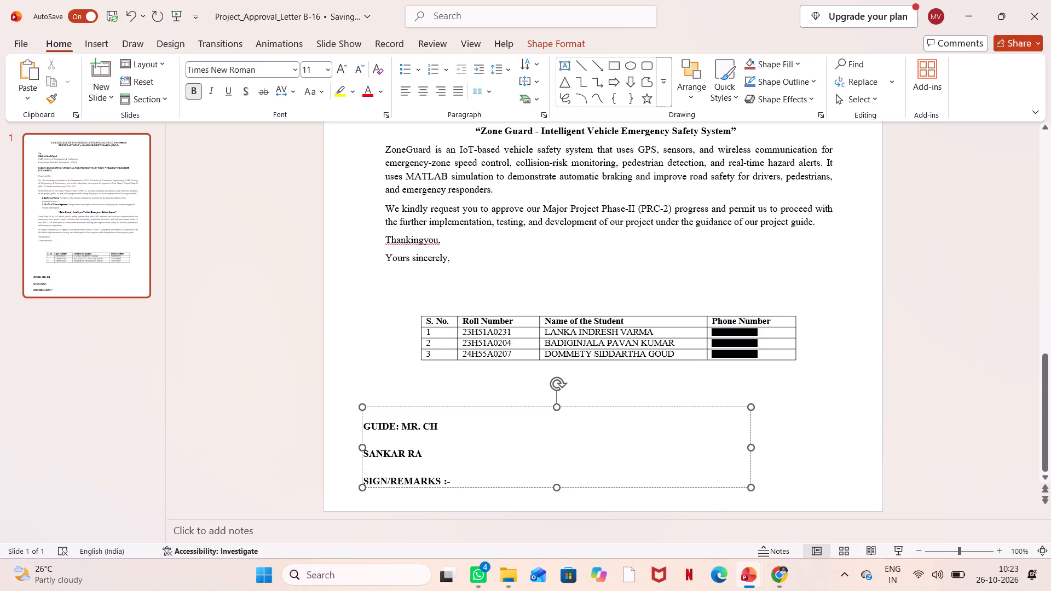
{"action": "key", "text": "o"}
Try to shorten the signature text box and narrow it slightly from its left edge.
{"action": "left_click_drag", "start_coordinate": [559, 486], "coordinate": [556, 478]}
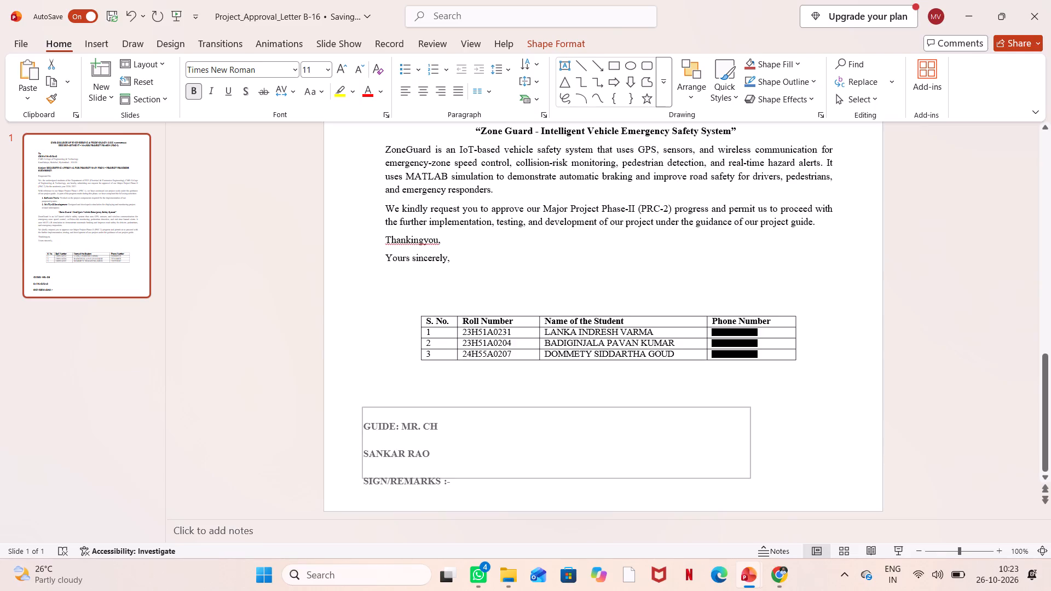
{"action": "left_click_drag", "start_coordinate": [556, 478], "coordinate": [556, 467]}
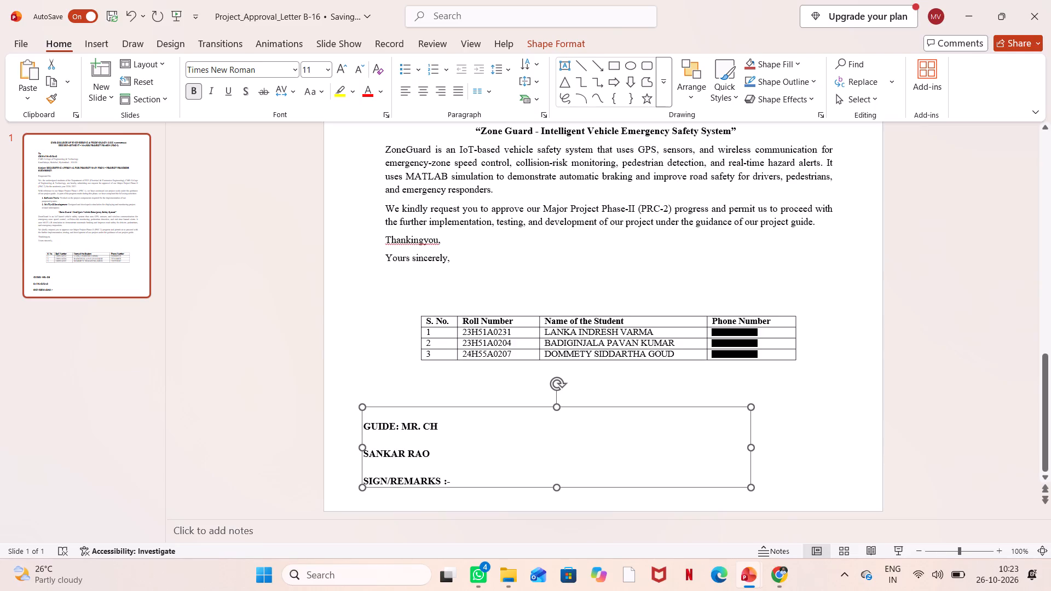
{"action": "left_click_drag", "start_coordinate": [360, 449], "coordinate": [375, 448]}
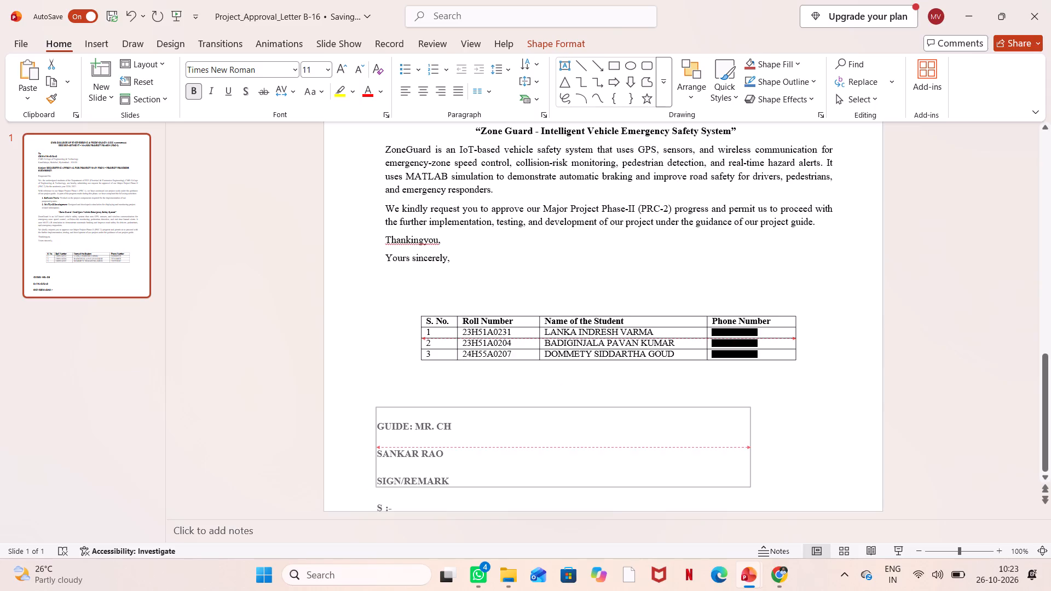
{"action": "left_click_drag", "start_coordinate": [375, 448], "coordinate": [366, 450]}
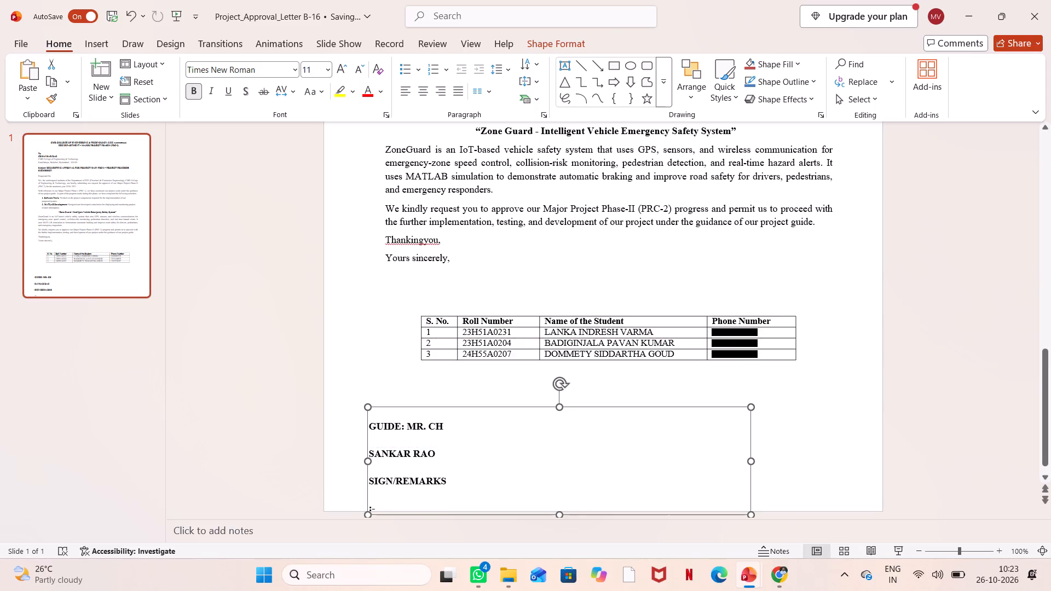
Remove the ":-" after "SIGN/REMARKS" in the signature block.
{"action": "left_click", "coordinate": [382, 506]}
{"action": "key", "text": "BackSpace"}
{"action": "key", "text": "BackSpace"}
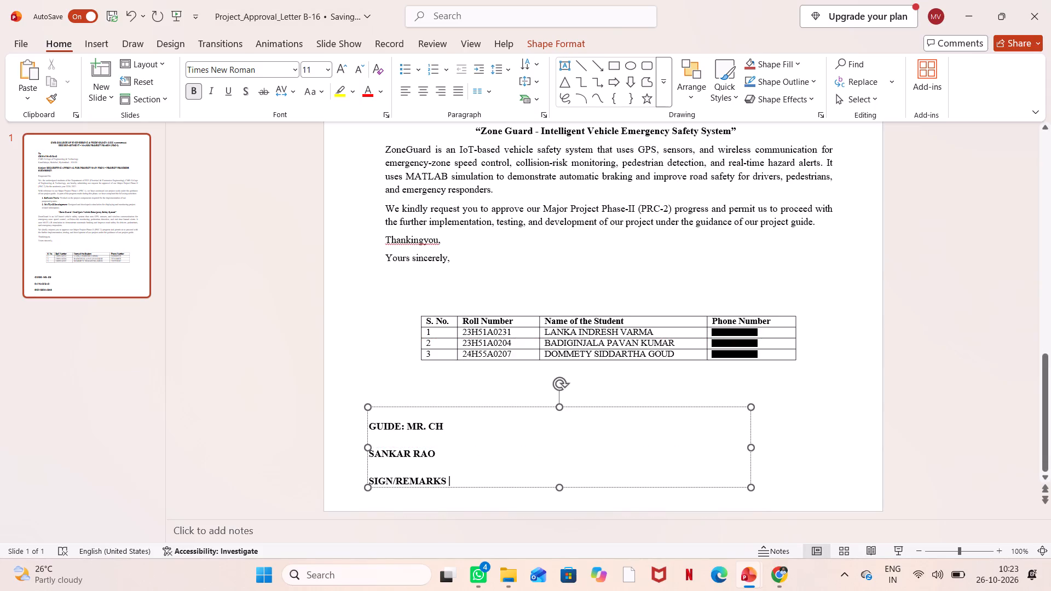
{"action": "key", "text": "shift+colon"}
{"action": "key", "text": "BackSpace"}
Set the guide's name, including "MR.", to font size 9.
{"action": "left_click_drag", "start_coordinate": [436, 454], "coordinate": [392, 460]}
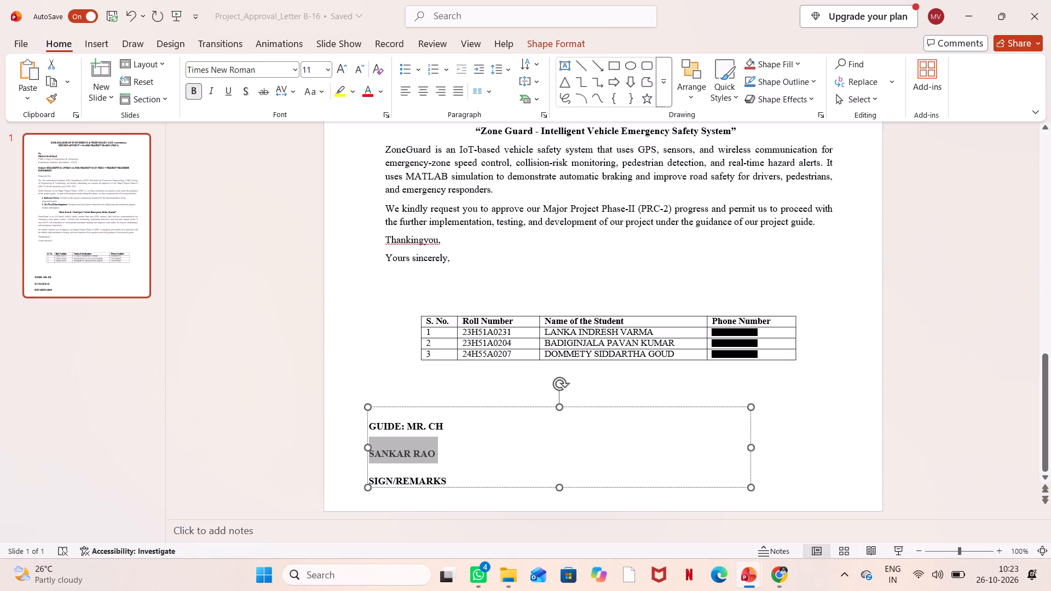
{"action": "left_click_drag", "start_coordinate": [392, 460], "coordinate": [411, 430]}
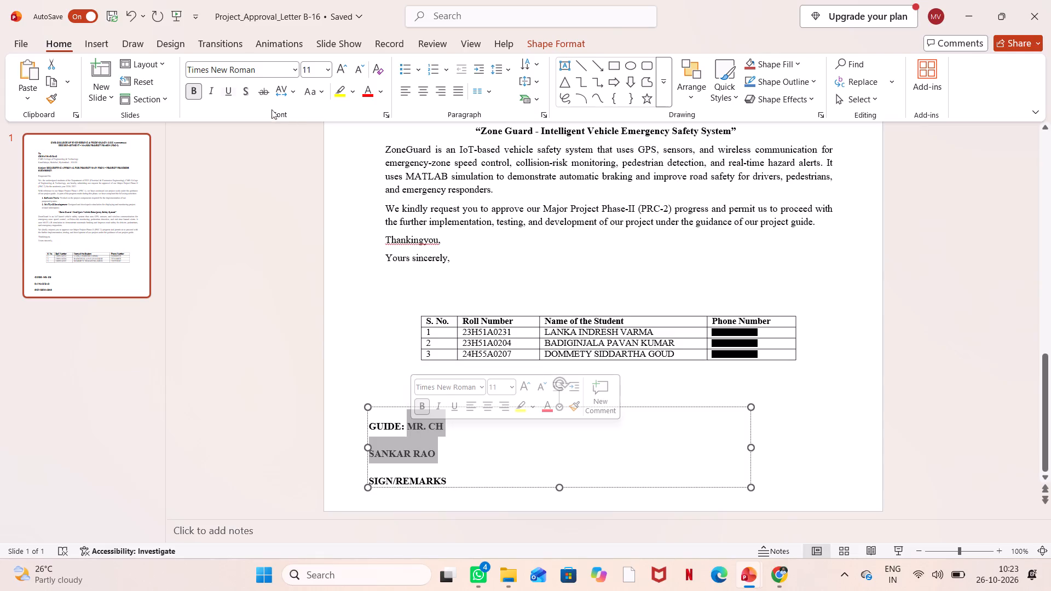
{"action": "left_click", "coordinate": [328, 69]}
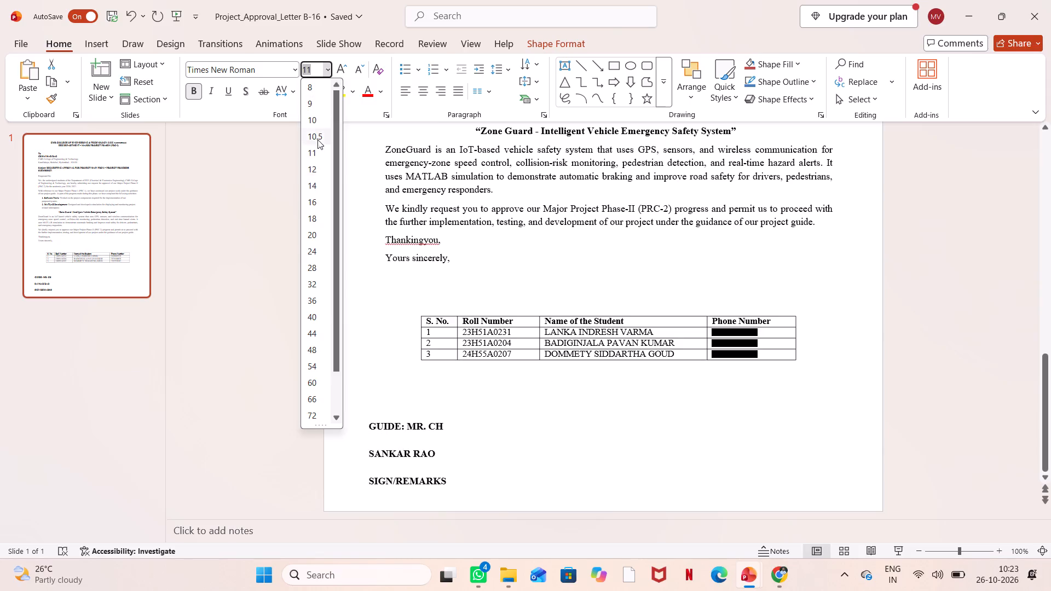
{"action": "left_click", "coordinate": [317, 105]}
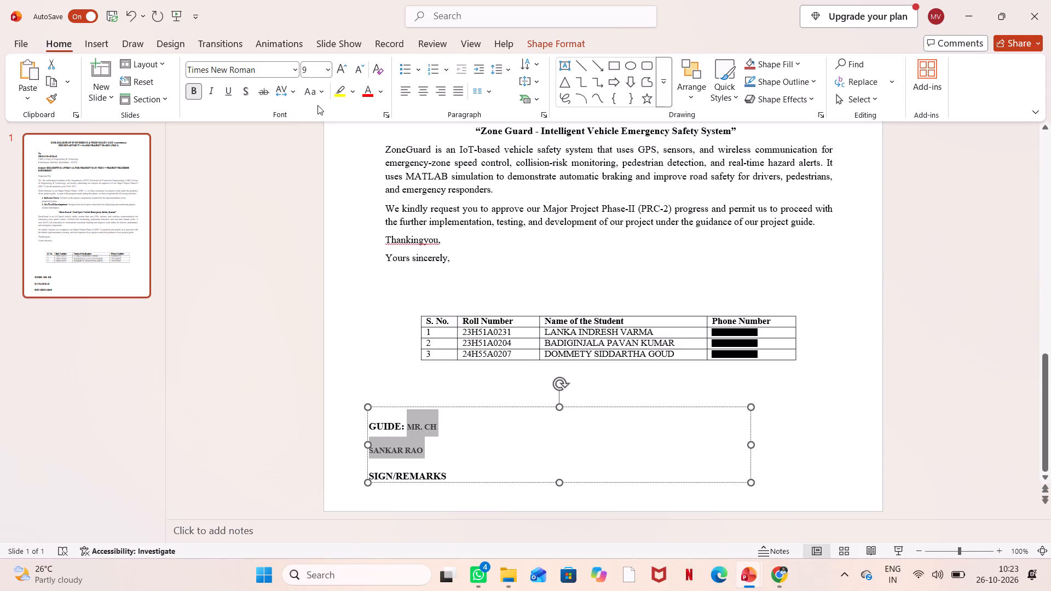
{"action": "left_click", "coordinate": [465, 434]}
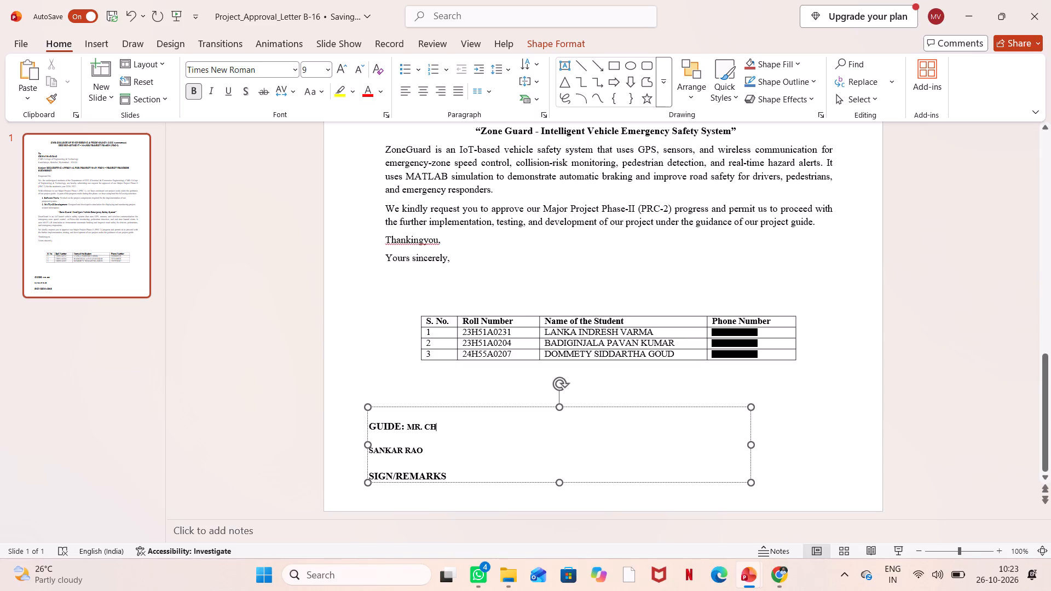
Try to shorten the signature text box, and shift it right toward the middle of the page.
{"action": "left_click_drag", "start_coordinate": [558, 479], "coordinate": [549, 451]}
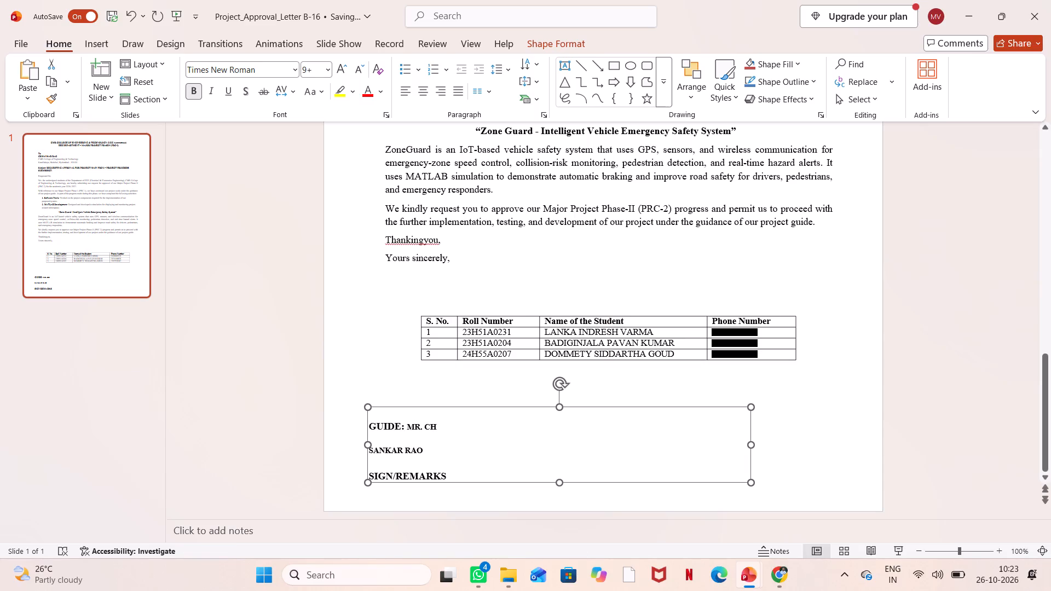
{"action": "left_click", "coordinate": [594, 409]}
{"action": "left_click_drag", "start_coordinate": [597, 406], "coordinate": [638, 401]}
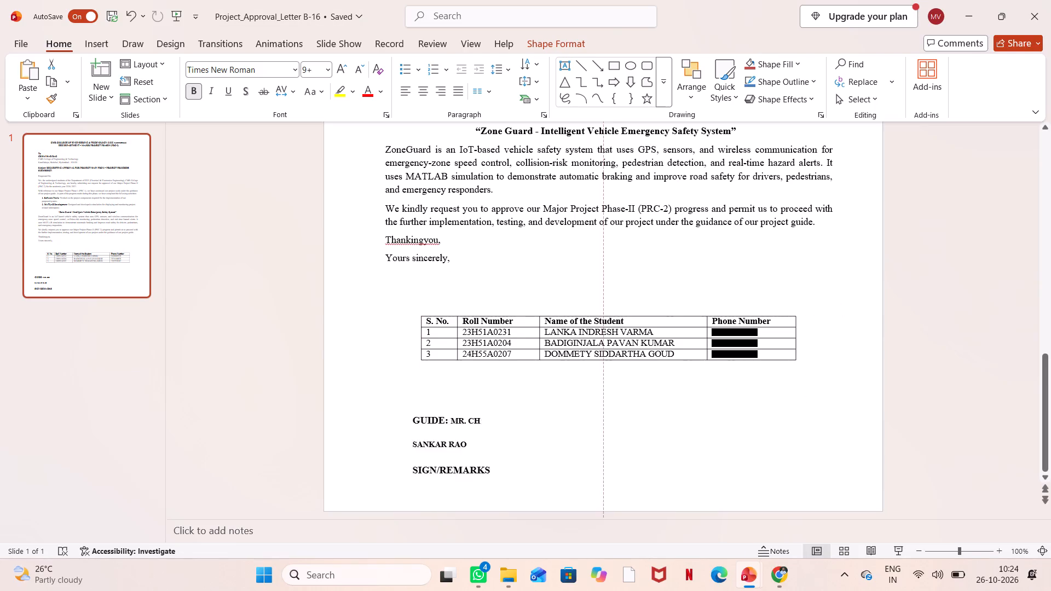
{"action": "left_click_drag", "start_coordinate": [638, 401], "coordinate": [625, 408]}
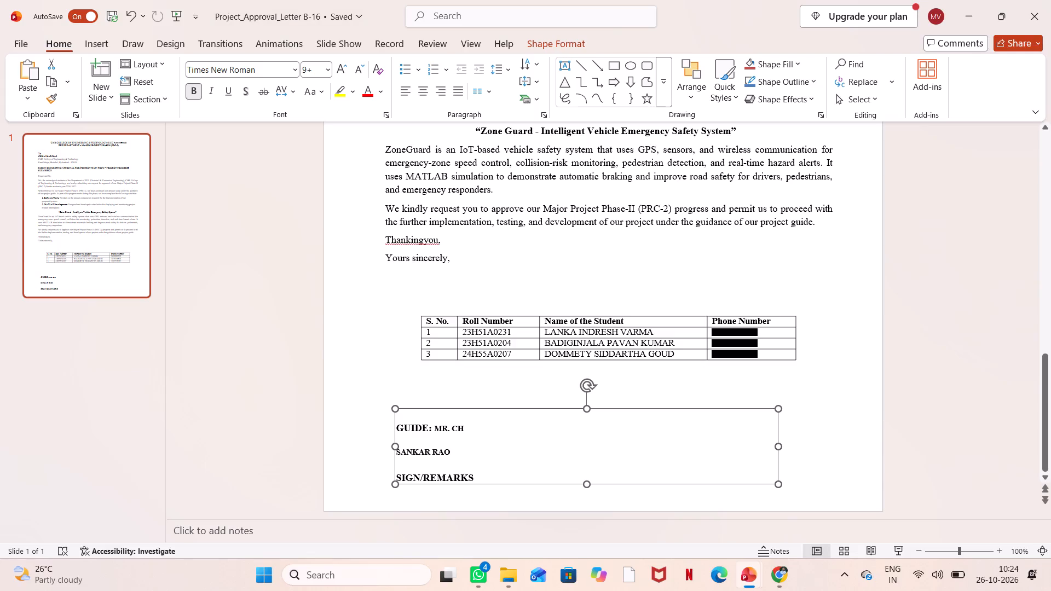
Delete the signature text box containing the guide and "SIGN/REMARKS" lines.
{"action": "left_click", "coordinate": [625, 408]}
{"action": "key", "text": "Delete"}
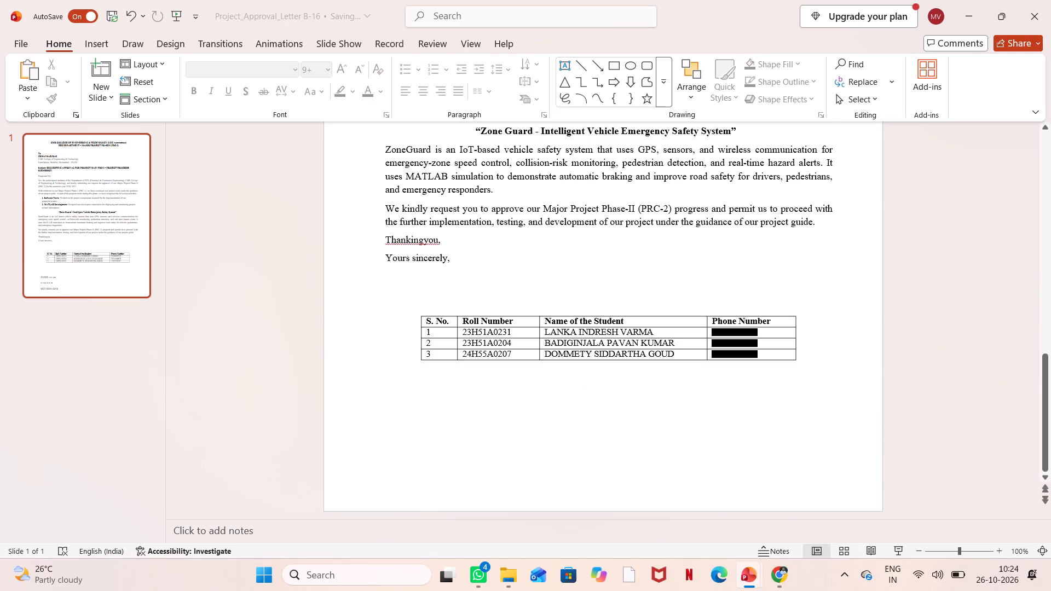
Draw a new text box in the empty area below the student table and place the text cursor in it.
{"action": "left_click", "coordinate": [94, 41]}
{"action": "left_click", "coordinate": [589, 68]}
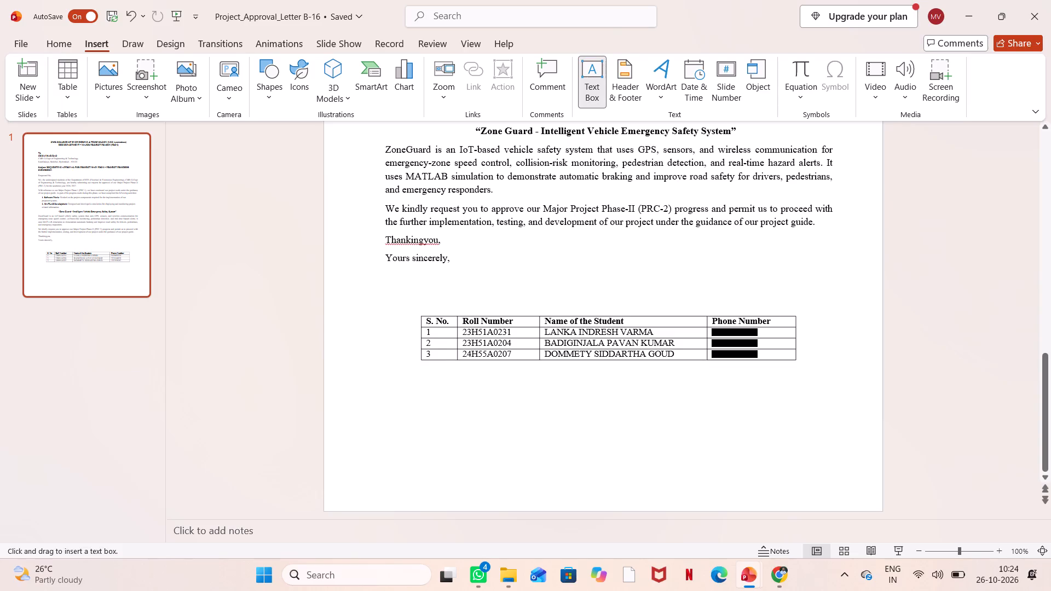
{"action": "left_click_drag", "start_coordinate": [384, 420], "coordinate": [512, 476]}
{"action": "left_click", "coordinate": [512, 476]}
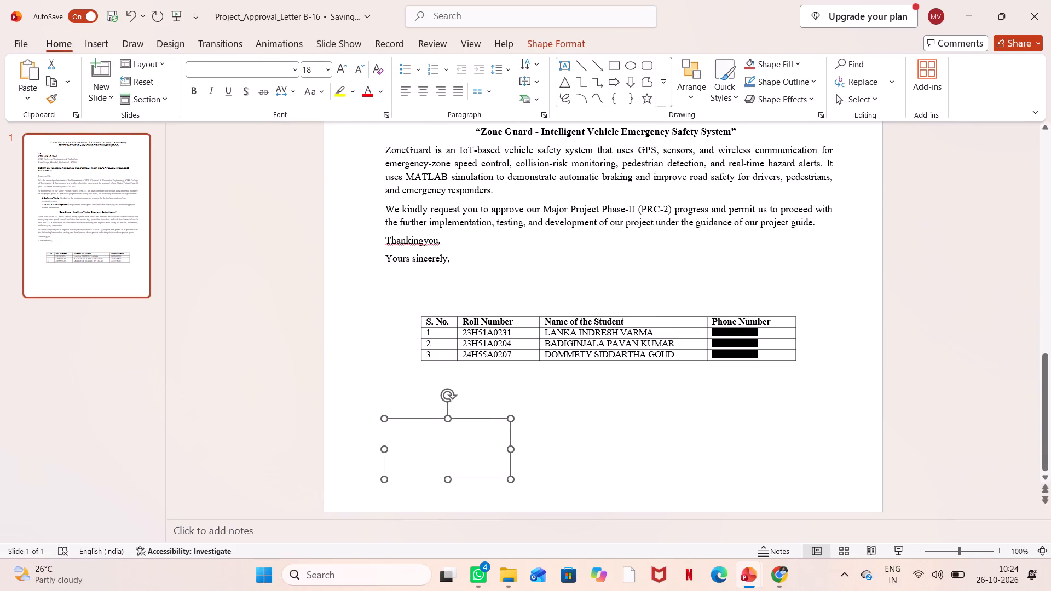
{"action": "left_click", "coordinate": [401, 427]}
{"action": "double_click", "coordinate": [401, 427]}
{"action": "left_click", "coordinate": [401, 427]}
{"action": "left_click", "coordinate": [394, 439]}
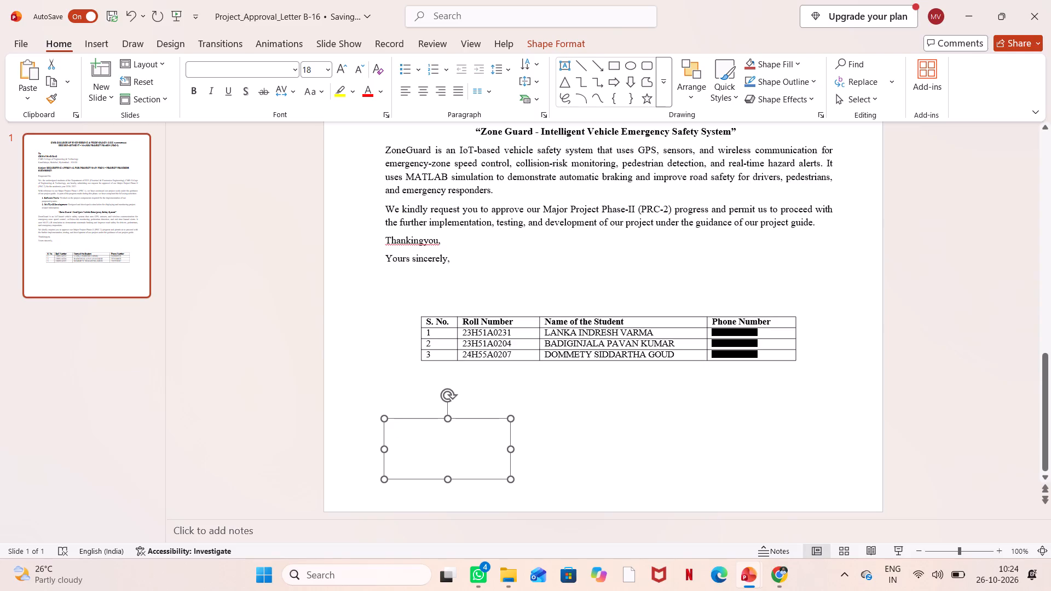
{"action": "double_click", "coordinate": [394, 437]}
Enter "GUIDE: MR." followed by the guide's name in capitals in the new text box below the student table.
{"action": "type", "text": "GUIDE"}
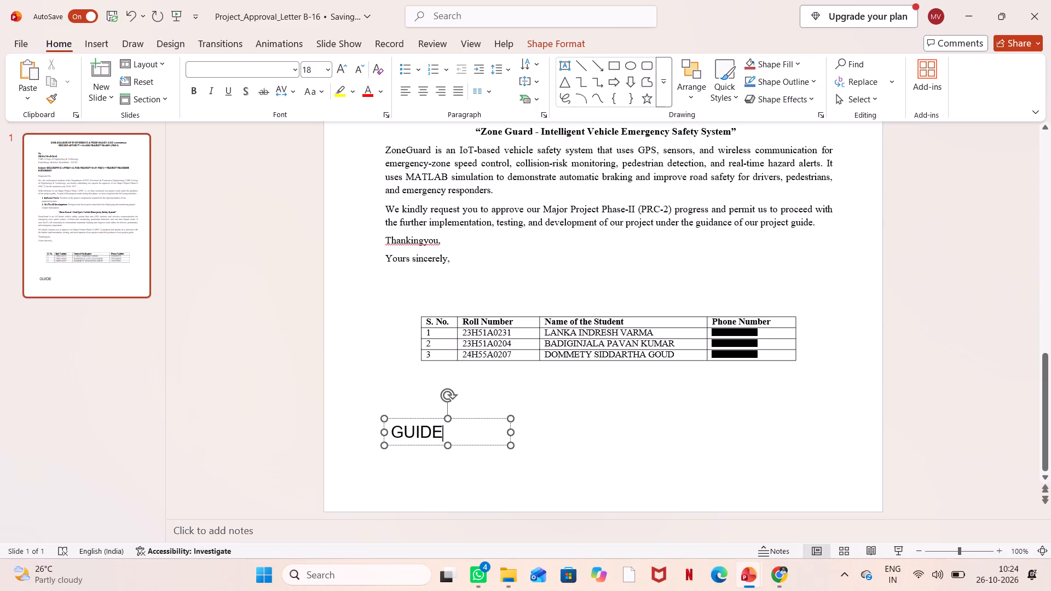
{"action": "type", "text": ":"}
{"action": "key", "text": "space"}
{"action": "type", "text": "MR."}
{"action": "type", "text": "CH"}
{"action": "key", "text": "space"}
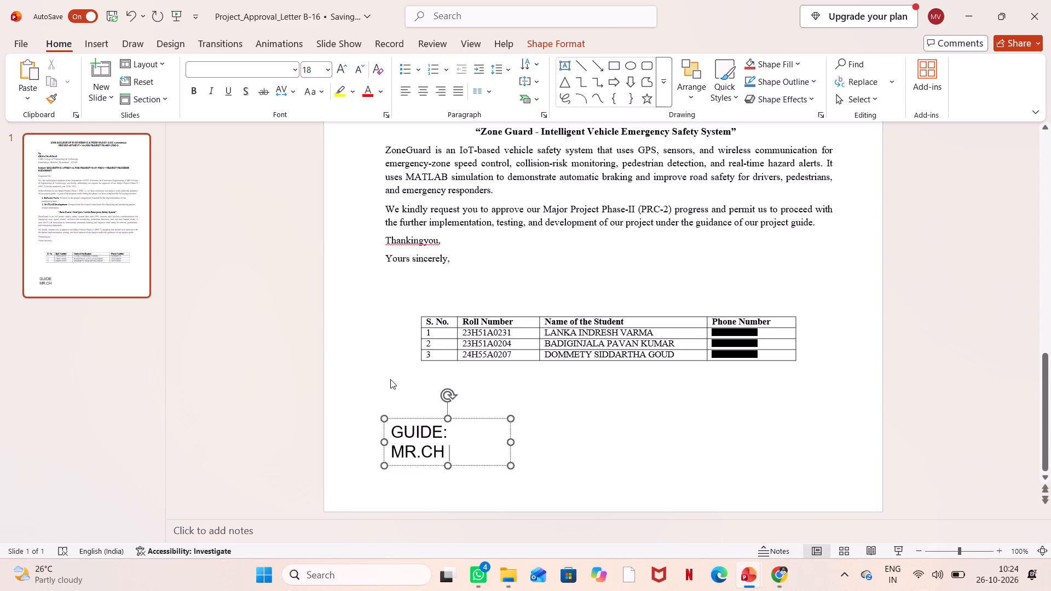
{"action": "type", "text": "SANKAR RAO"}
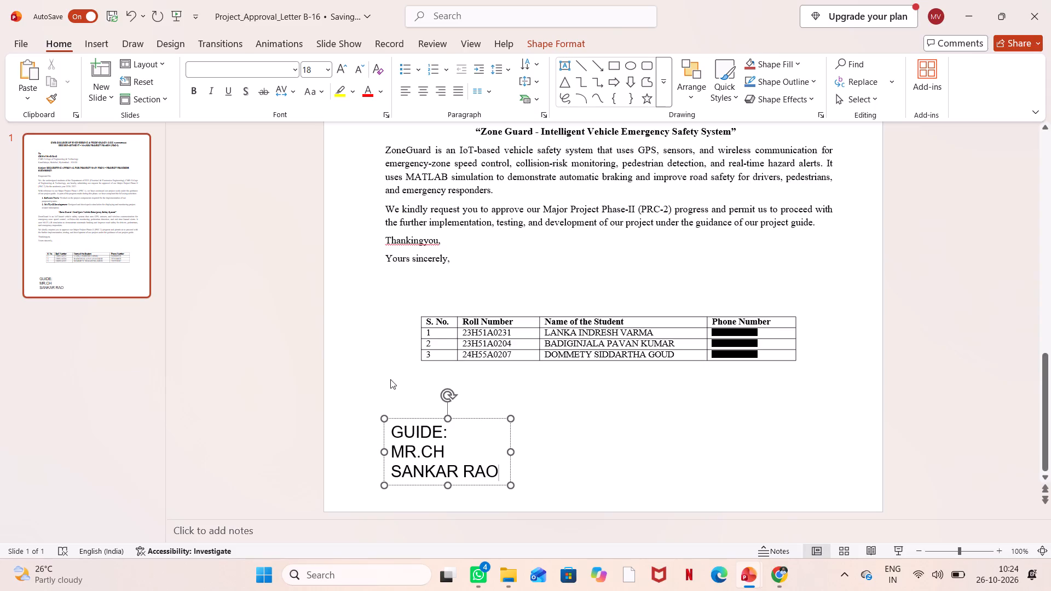
Widen the guide text box to the right until the guide line fits on a single line.
{"action": "left_click_drag", "start_coordinate": [512, 456], "coordinate": [513, 455]}
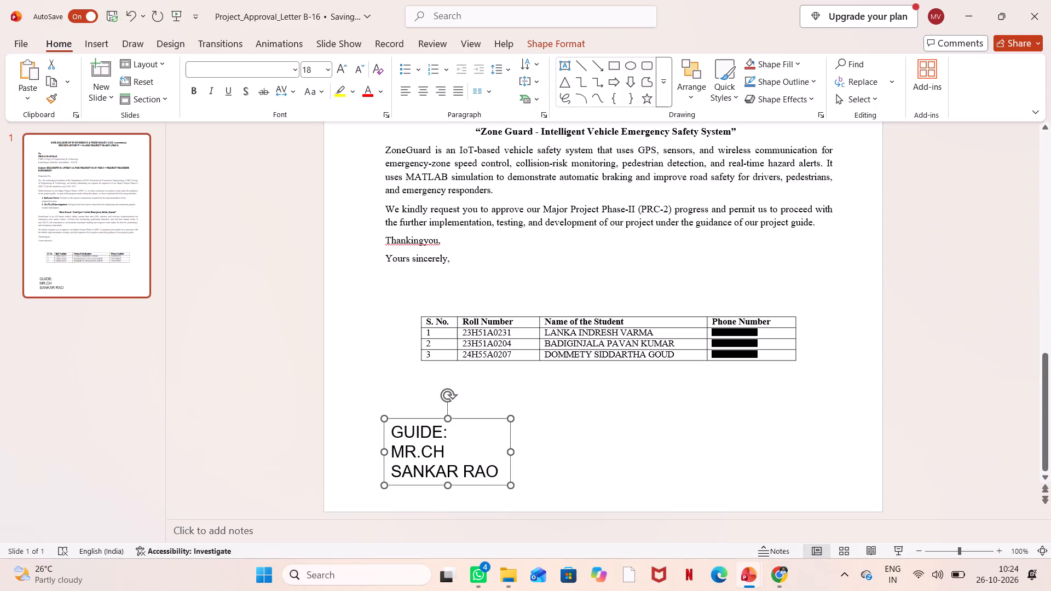
{"action": "left_click_drag", "start_coordinate": [513, 455], "coordinate": [633, 433]}
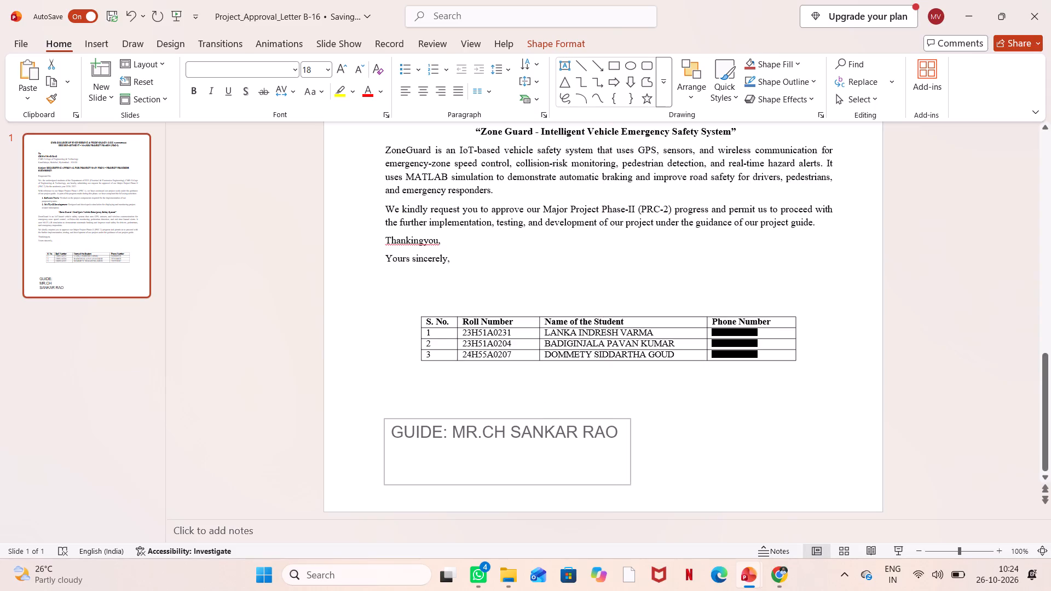
{"action": "left_click_drag", "start_coordinate": [633, 433], "coordinate": [635, 433]}
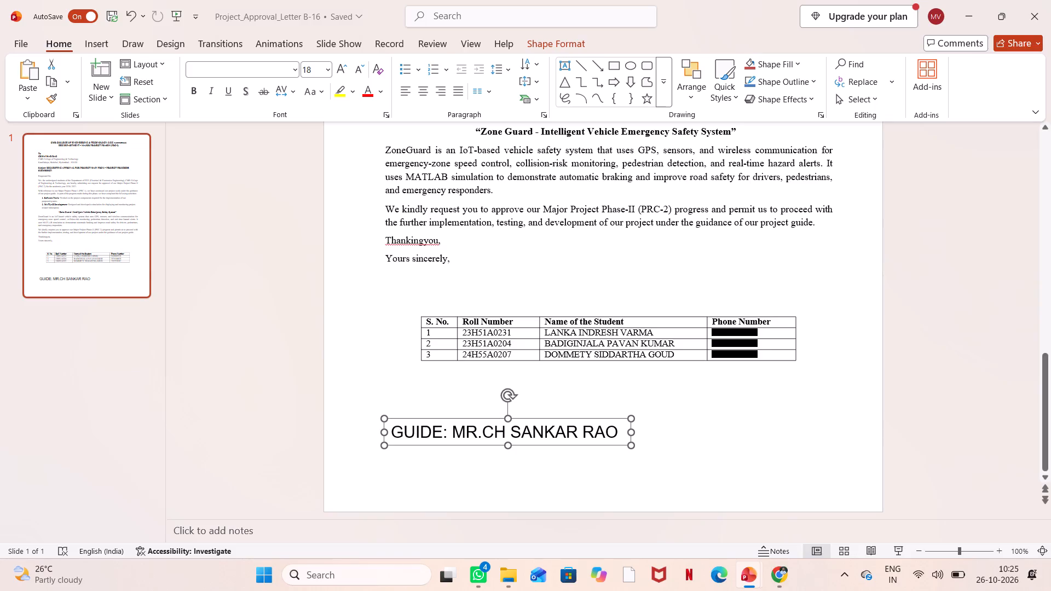
Add a second line reading "SIGN/ REMARKS:" under the guide's name in the same text box.
{"action": "left_click", "coordinate": [616, 432]}
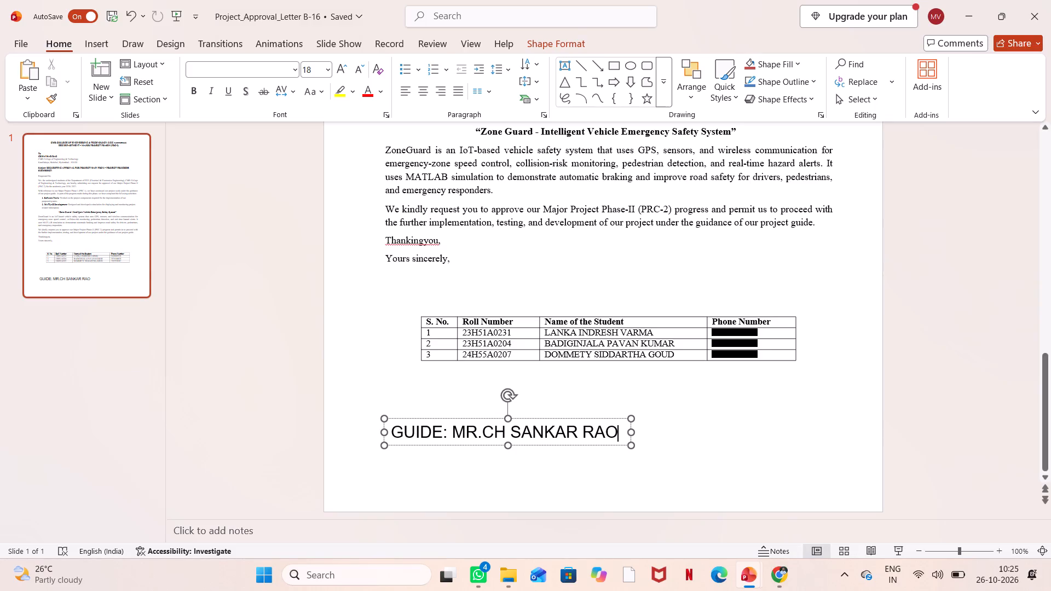
{"action": "key", "text": "shift+Return"}
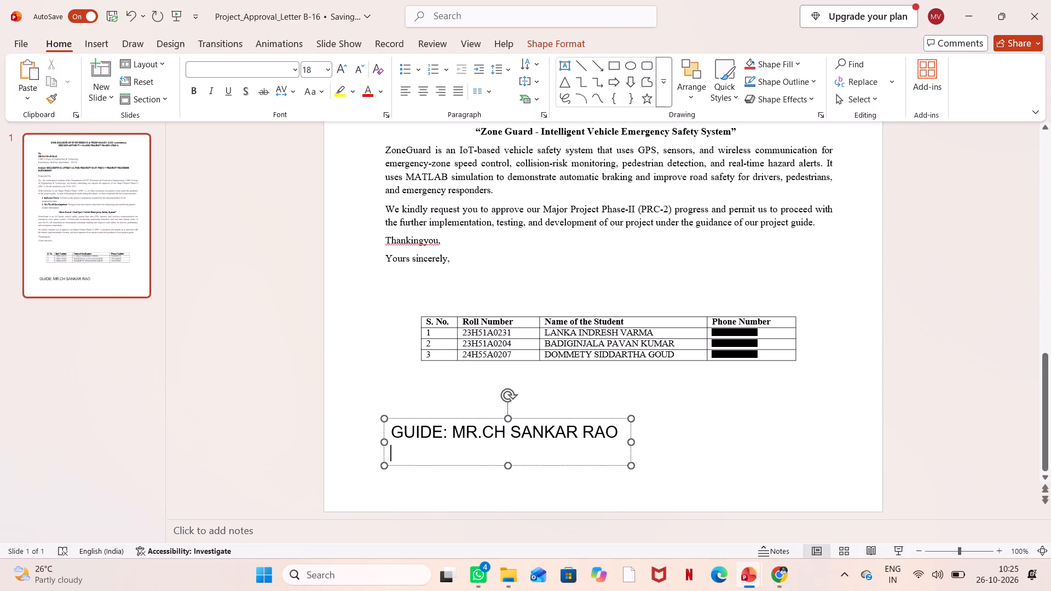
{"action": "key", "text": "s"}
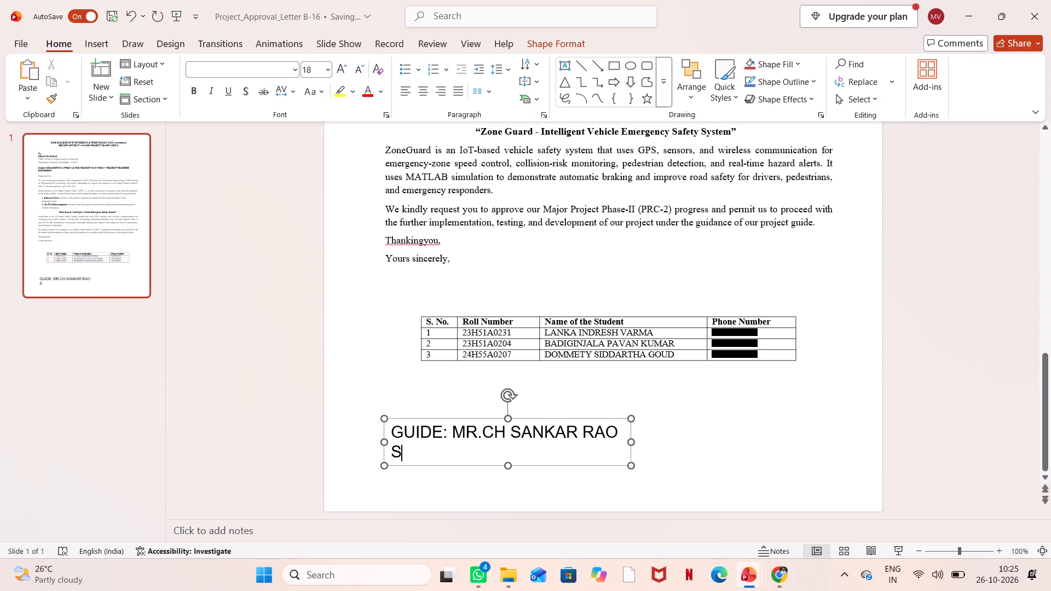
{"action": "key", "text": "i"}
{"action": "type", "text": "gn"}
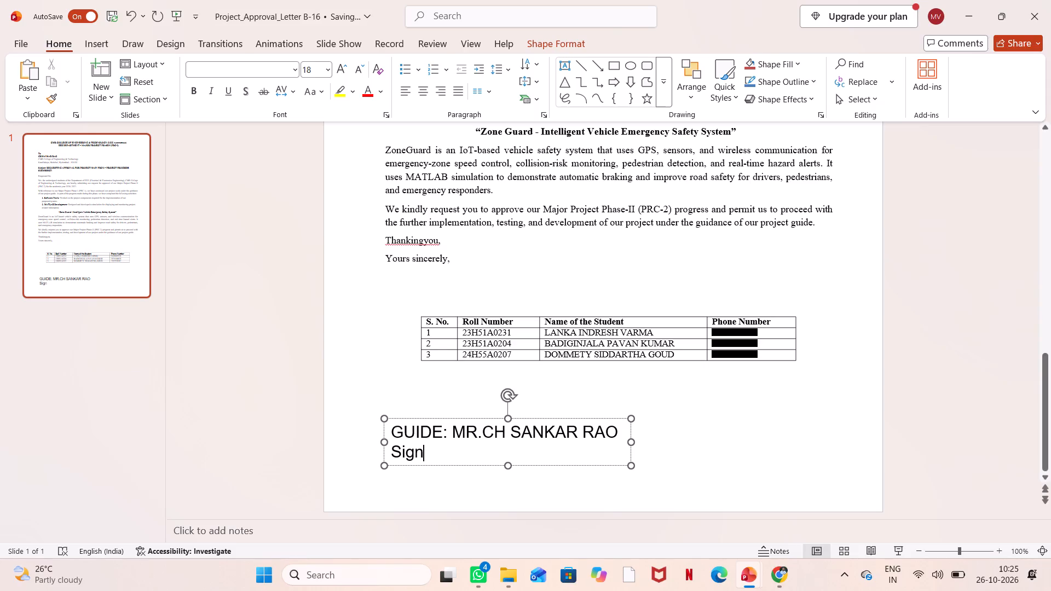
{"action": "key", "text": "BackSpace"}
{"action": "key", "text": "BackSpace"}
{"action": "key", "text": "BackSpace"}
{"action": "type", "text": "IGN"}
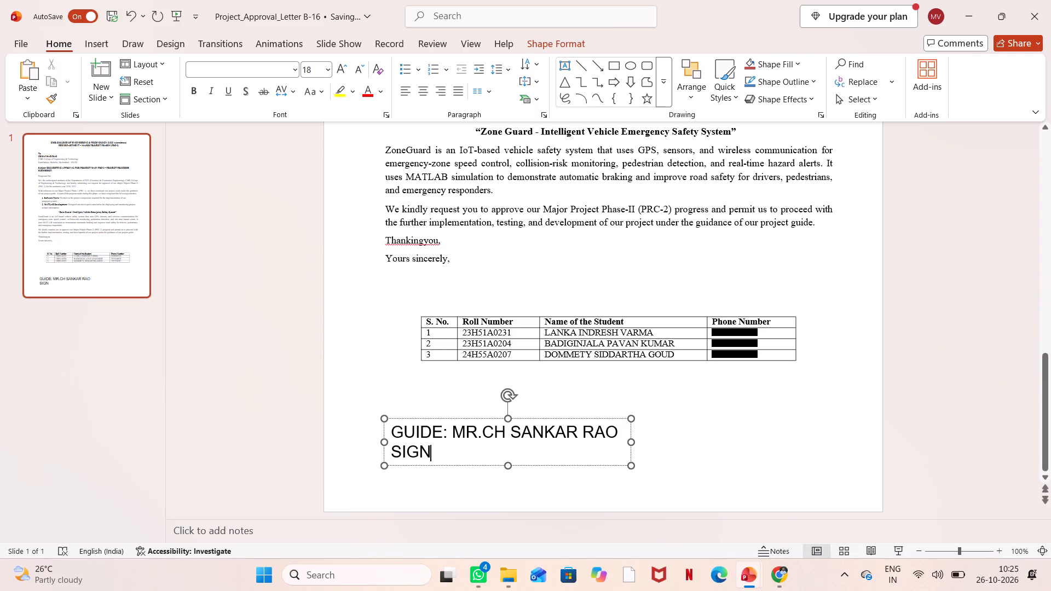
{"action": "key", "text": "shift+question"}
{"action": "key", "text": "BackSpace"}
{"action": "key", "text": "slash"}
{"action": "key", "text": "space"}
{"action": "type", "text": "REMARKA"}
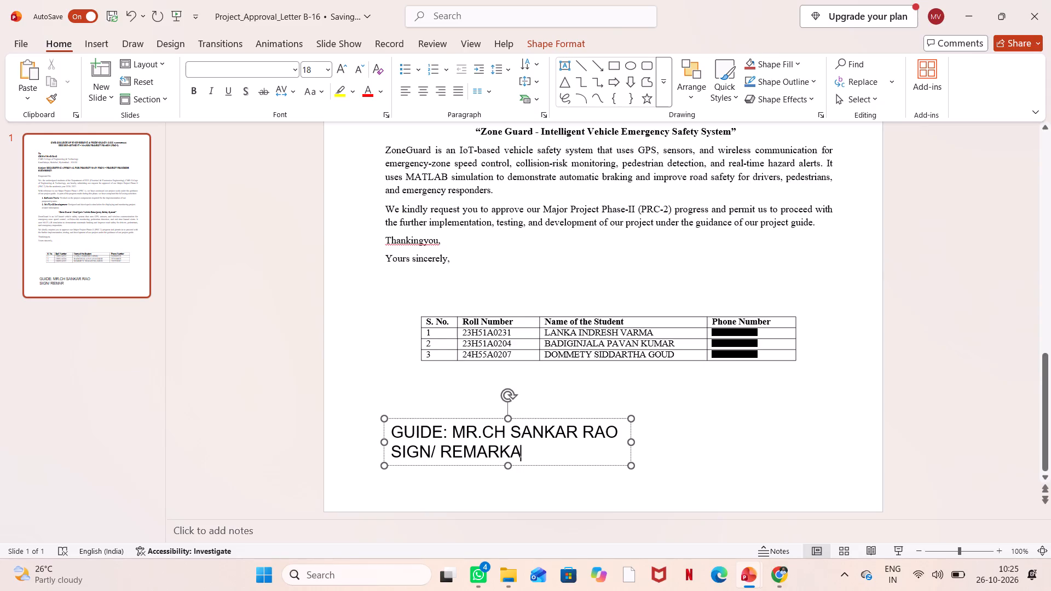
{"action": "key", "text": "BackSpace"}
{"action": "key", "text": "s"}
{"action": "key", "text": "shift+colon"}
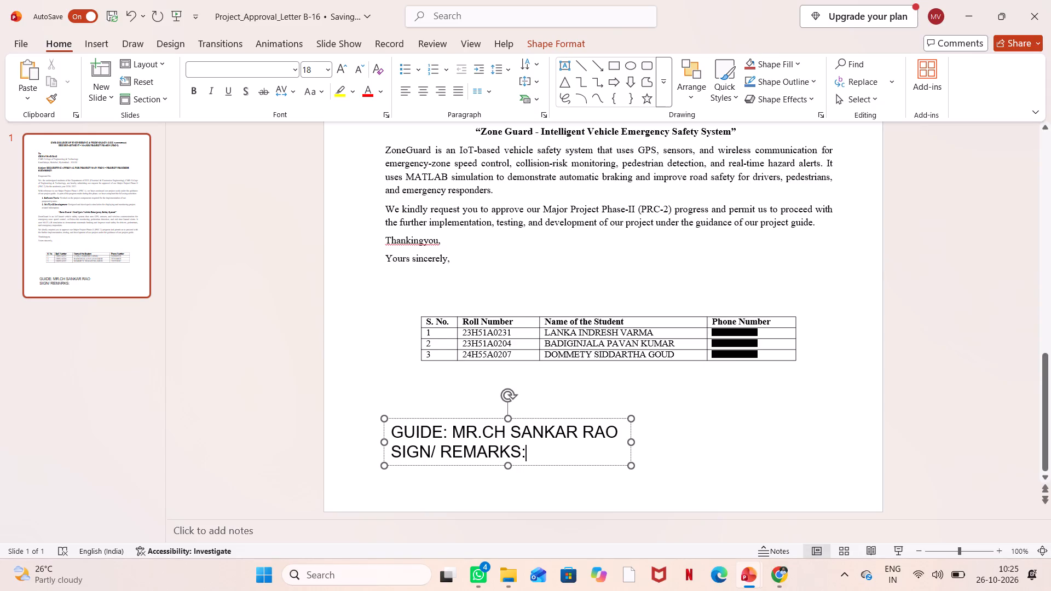
Set all the text in the guide signature box to font size 11.
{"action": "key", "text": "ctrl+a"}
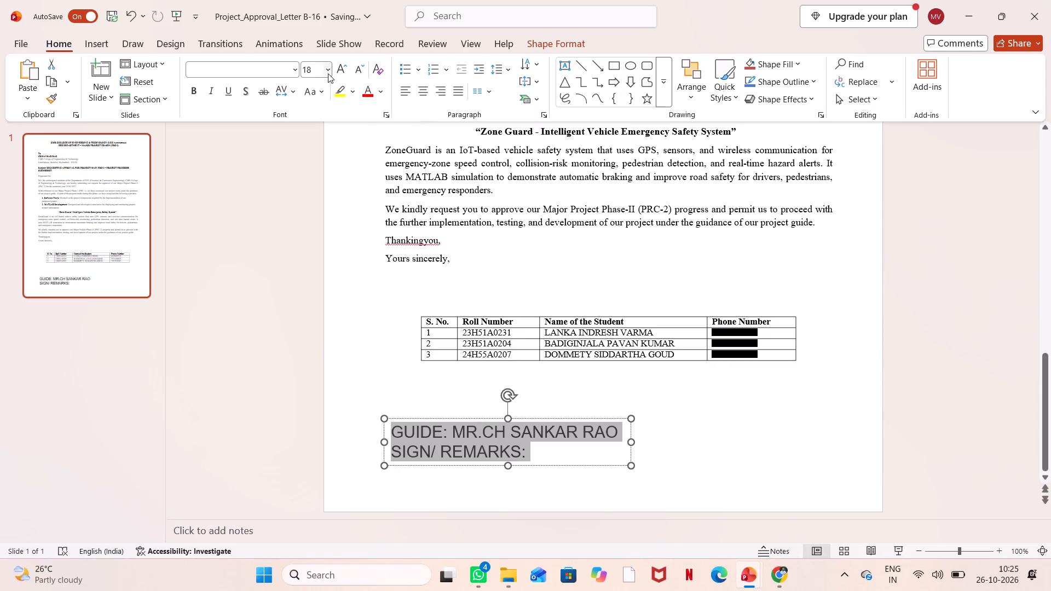
{"action": "left_click", "coordinate": [328, 72]}
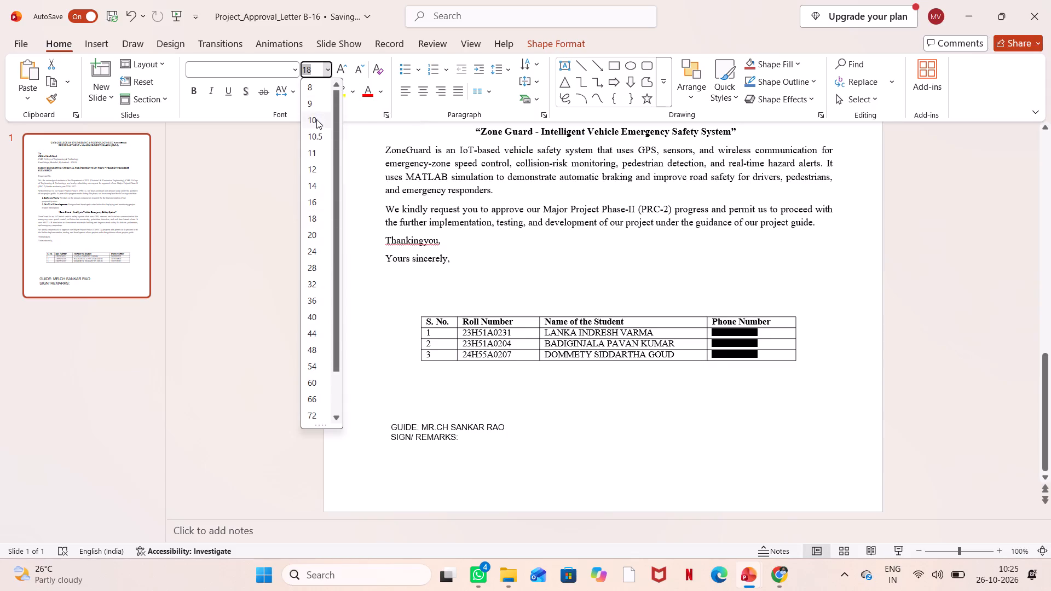
{"action": "left_click", "coordinate": [321, 155]}
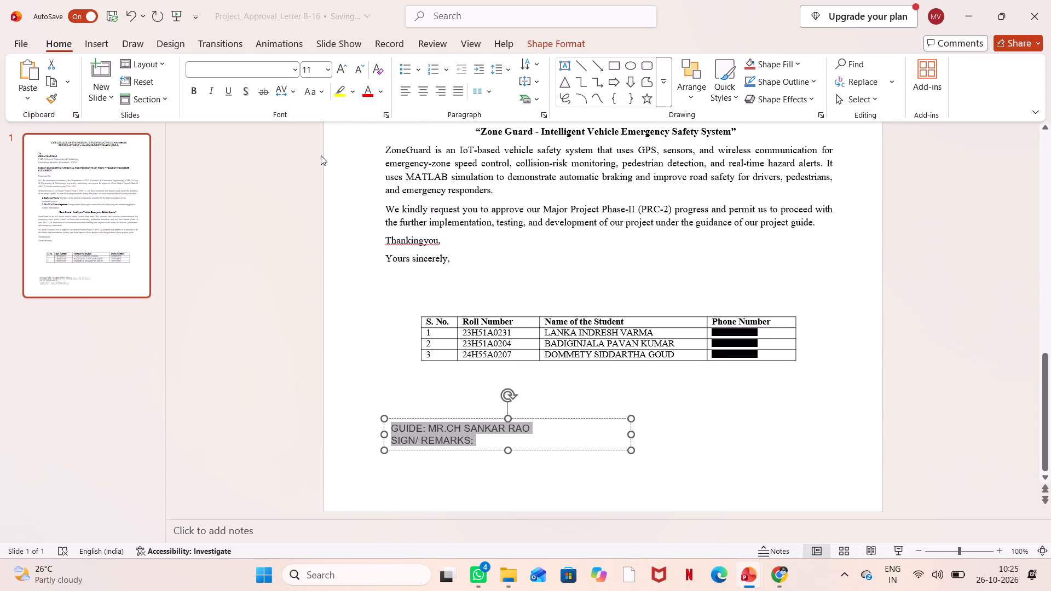
Insert a blank line between the guide's name and the "SIGN/ REMARKS:" line.
{"action": "left_click", "coordinate": [529, 431]}
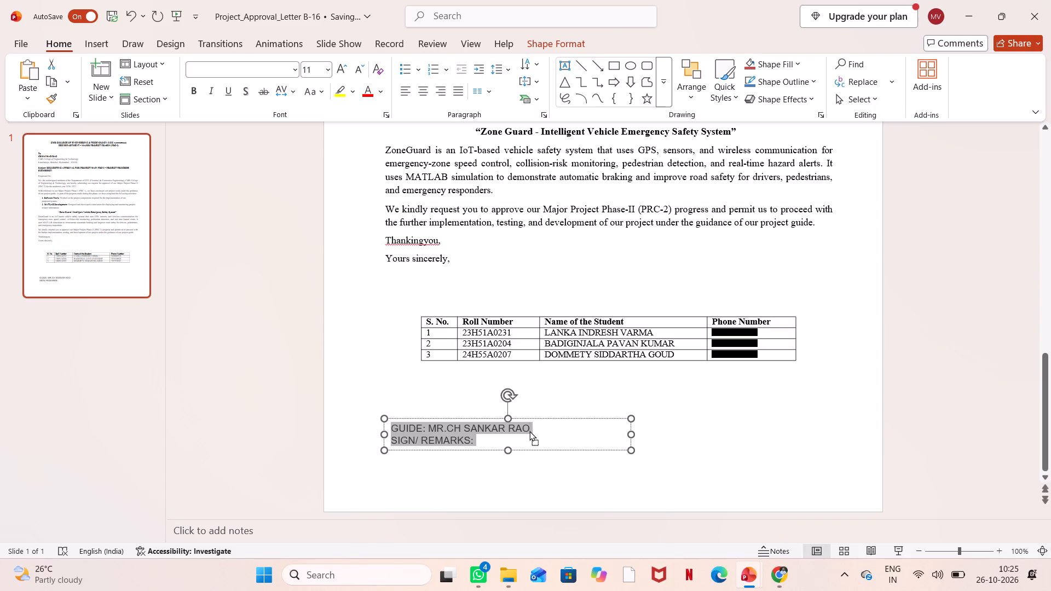
{"action": "key", "text": "Return"}
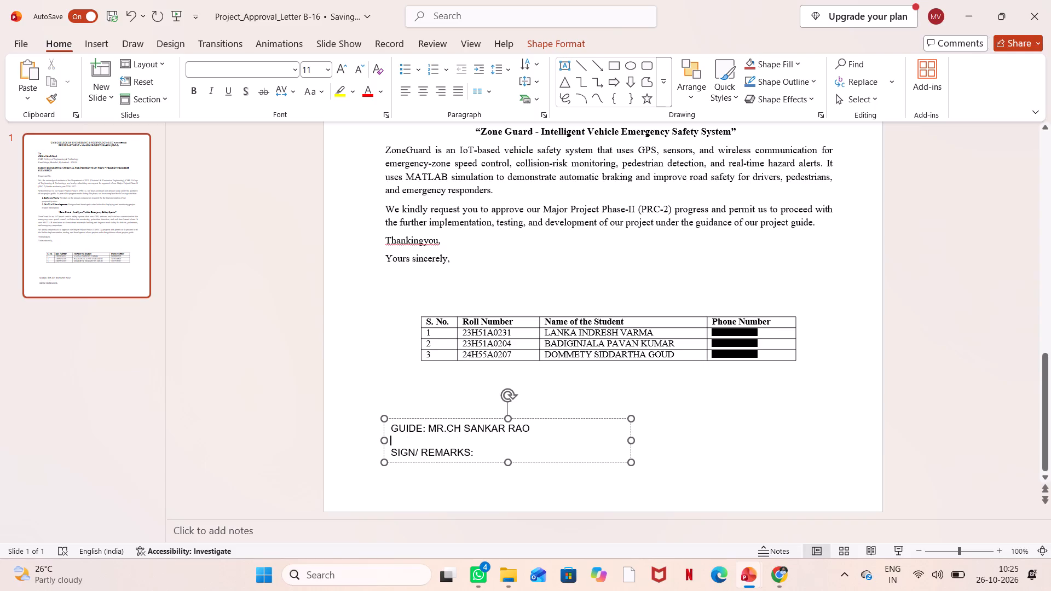
Change the font of all the text in the guide signature box to Times New Roman, and deselect the box.
{"action": "key", "text": "ctrl+a"}
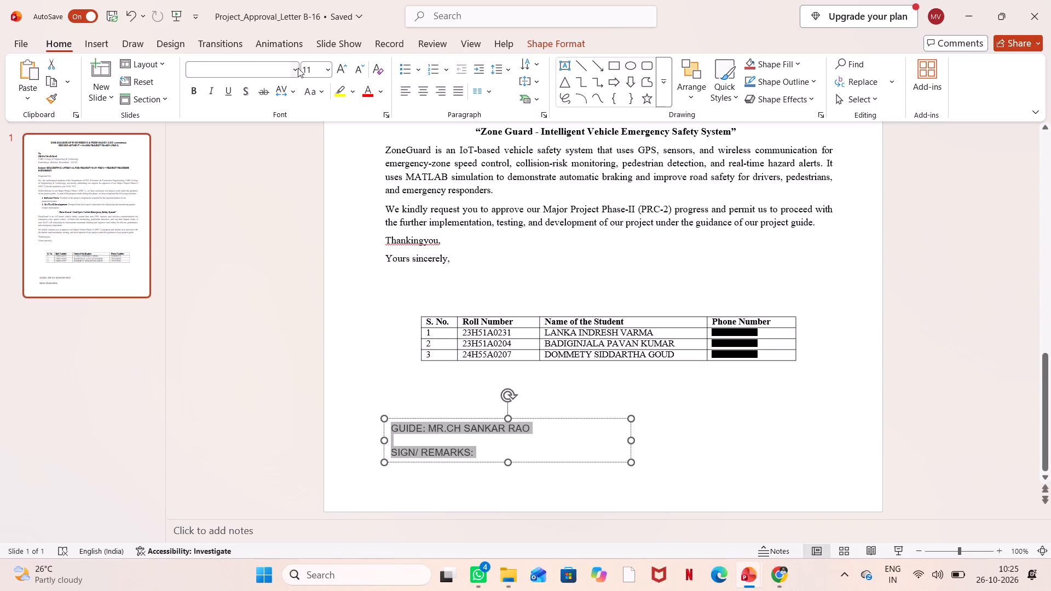
{"action": "left_click", "coordinate": [298, 68]}
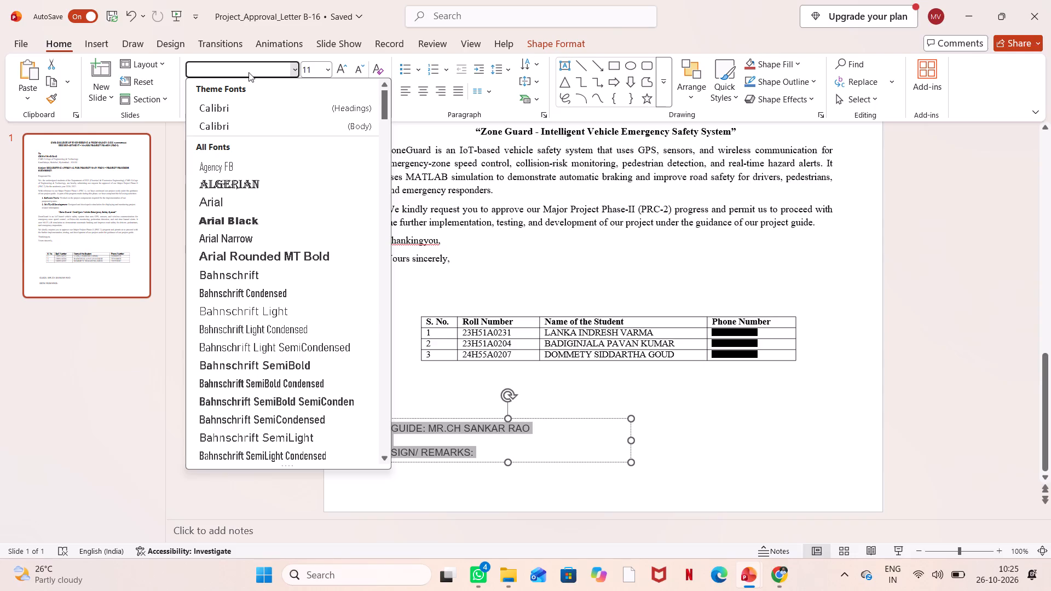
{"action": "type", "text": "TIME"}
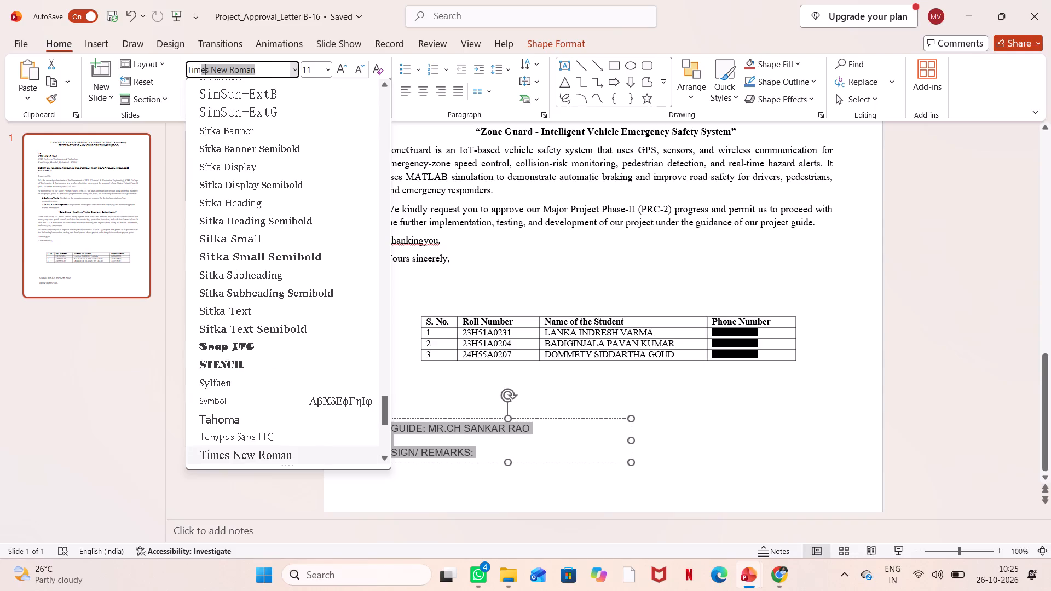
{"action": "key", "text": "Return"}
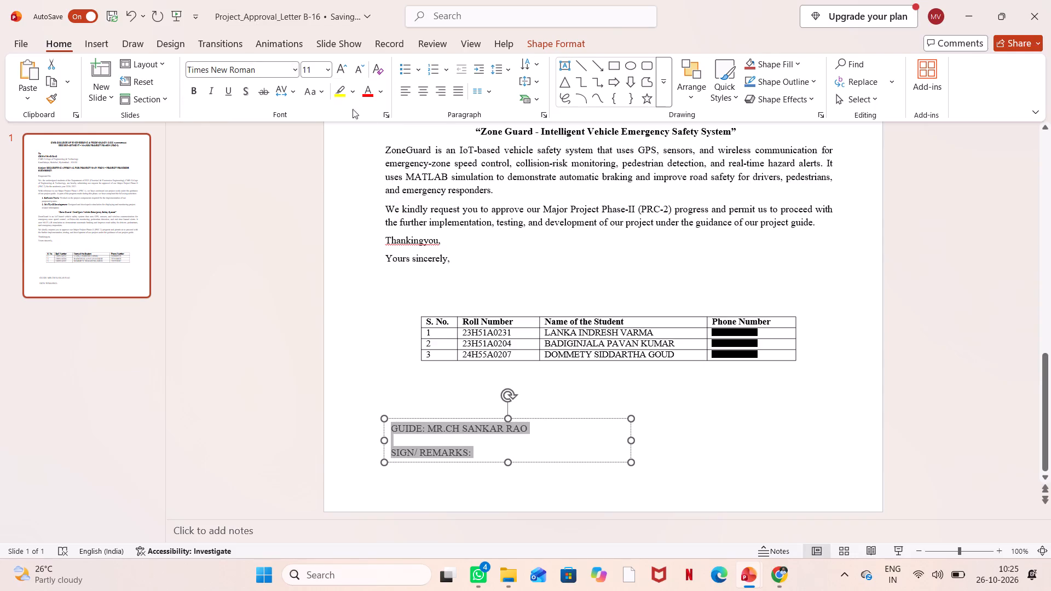
{"action": "left_click", "coordinate": [692, 462]}
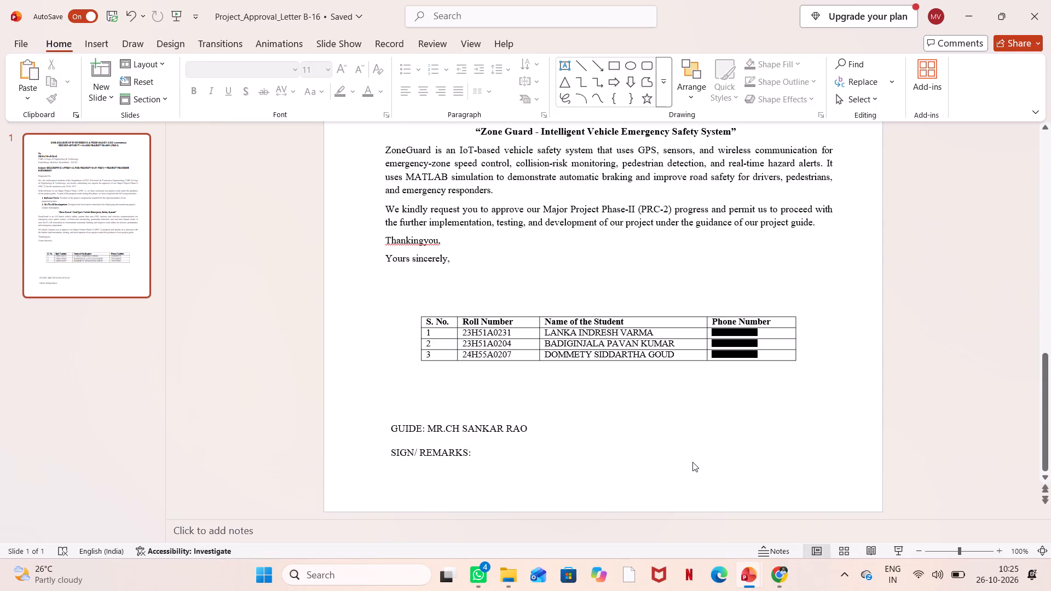
Review the whole letter, from the college heading down to the rebuilt guide signature block.
{"action": "scroll", "coordinate": [692, 462], "scroll_direction": "up", "scroll_amount": 3}
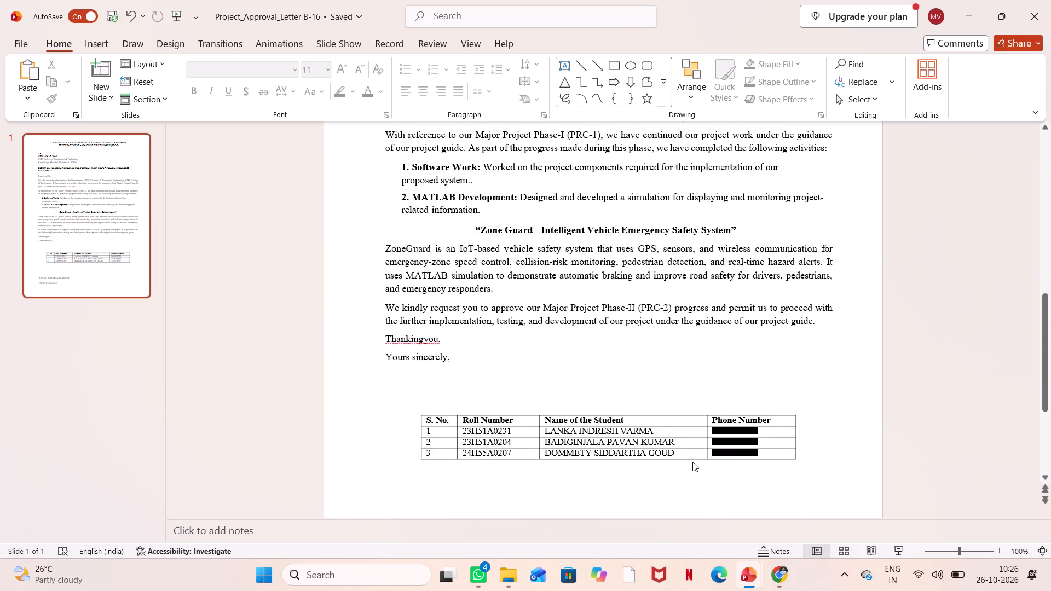
{"action": "scroll", "coordinate": [692, 462], "scroll_direction": "up", "scroll_amount": 4}
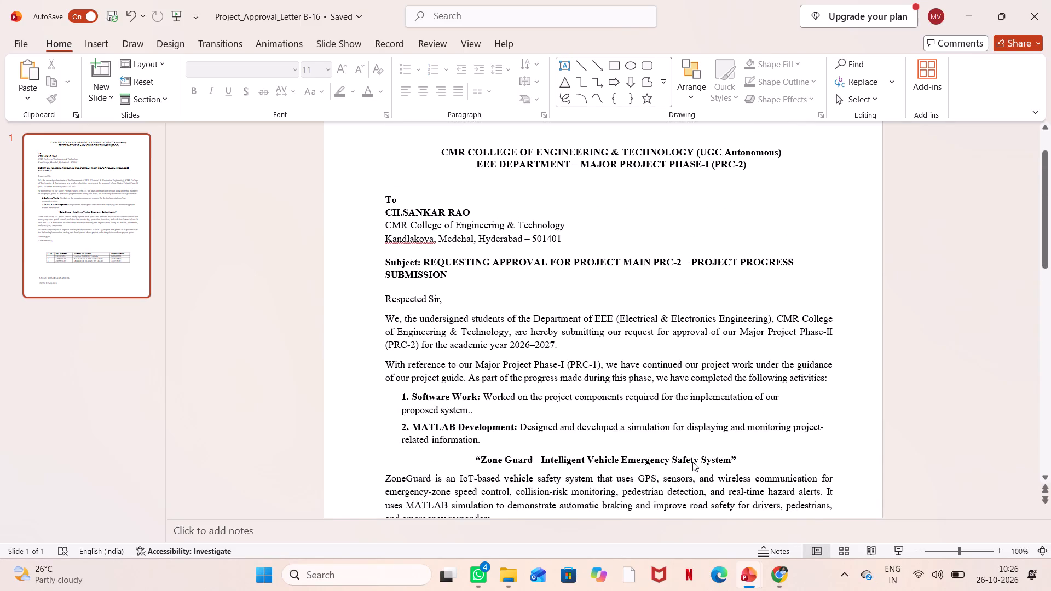
{"action": "scroll", "coordinate": [692, 462], "scroll_direction": "up", "scroll_amount": 1}
{"action": "scroll", "coordinate": [692, 462], "scroll_direction": "down", "scroll_amount": 4}
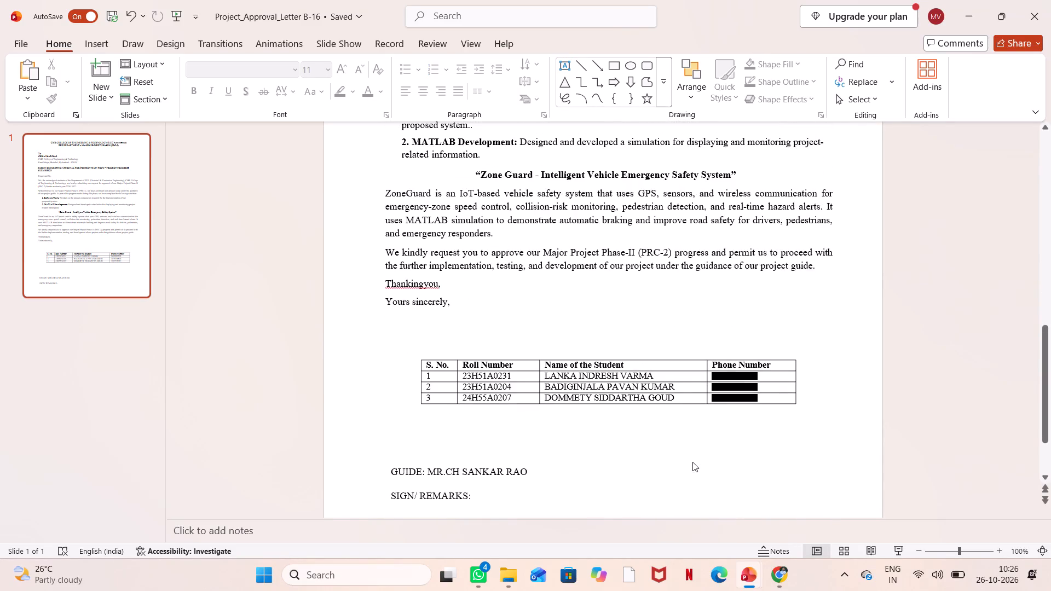
Save a copy of the approval letter presentation to the Desktop folder as 123.
{"action": "left_click", "coordinate": [21, 39]}
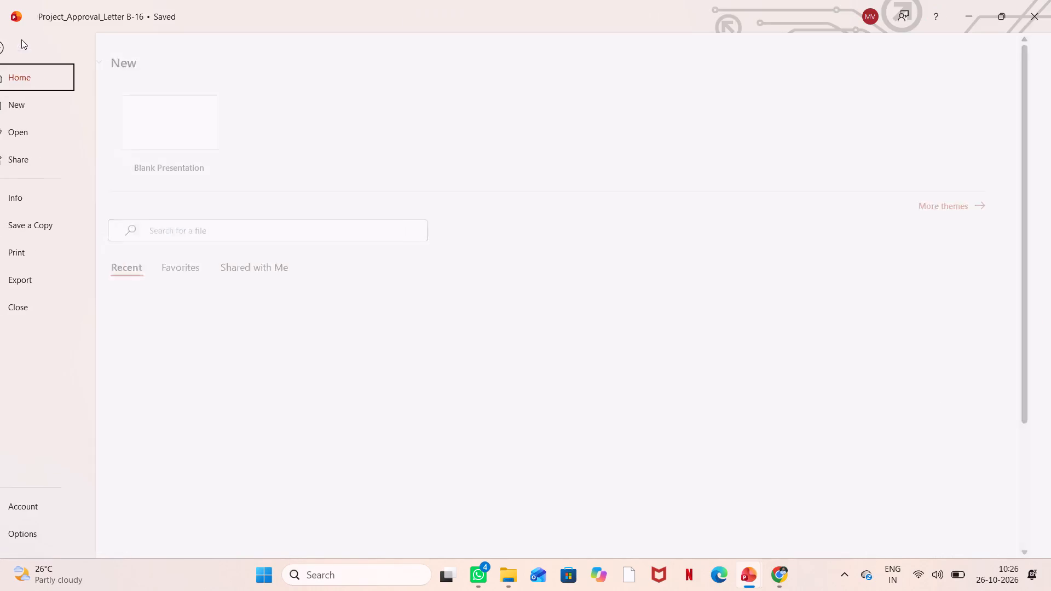
{"action": "left_click", "coordinate": [56, 229]}
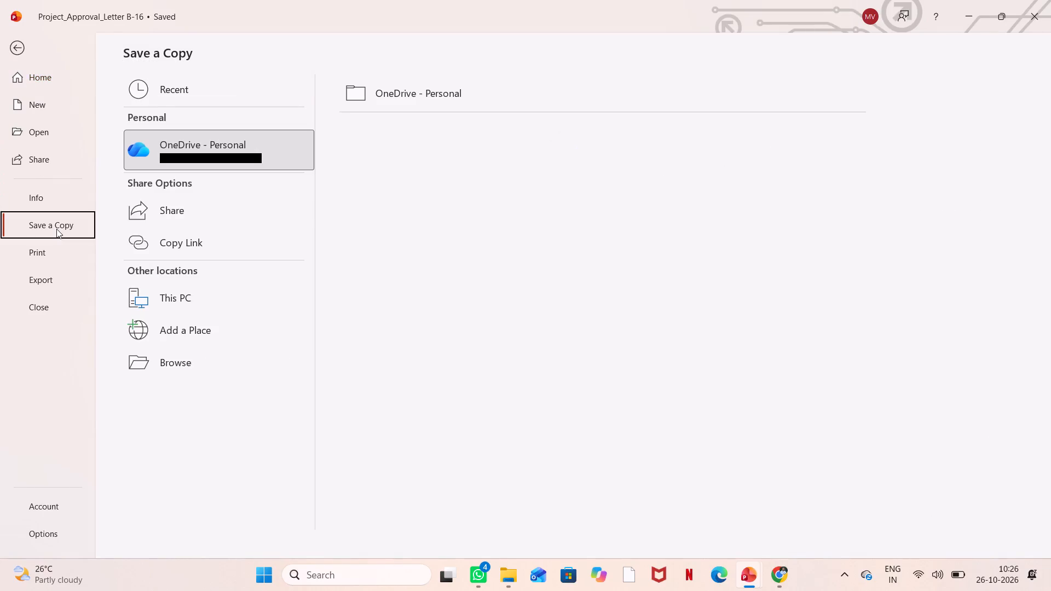
{"action": "left_click", "coordinate": [226, 305]}
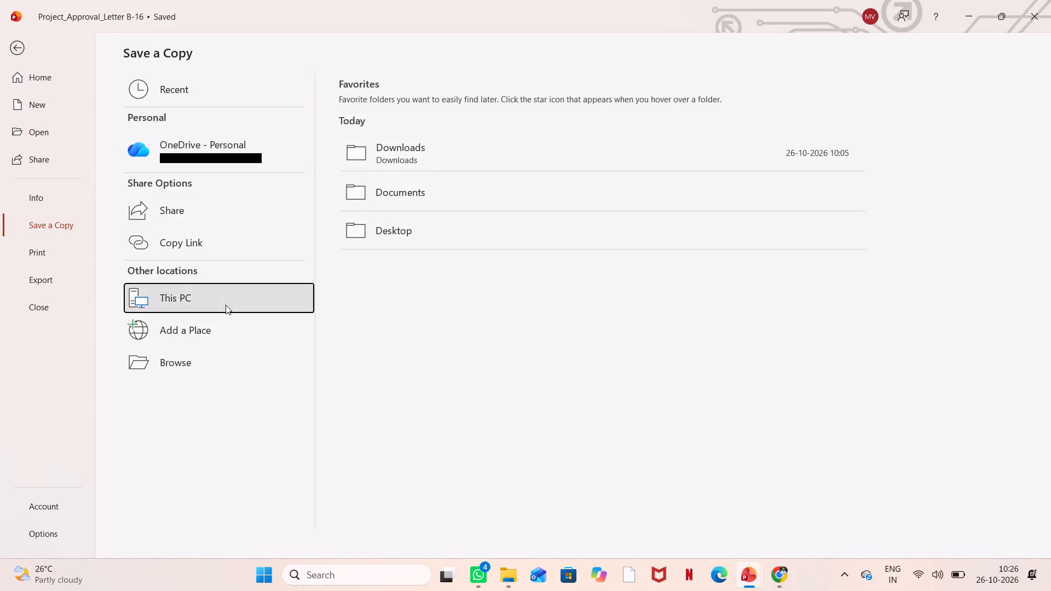
{"action": "left_click", "coordinate": [400, 232]}
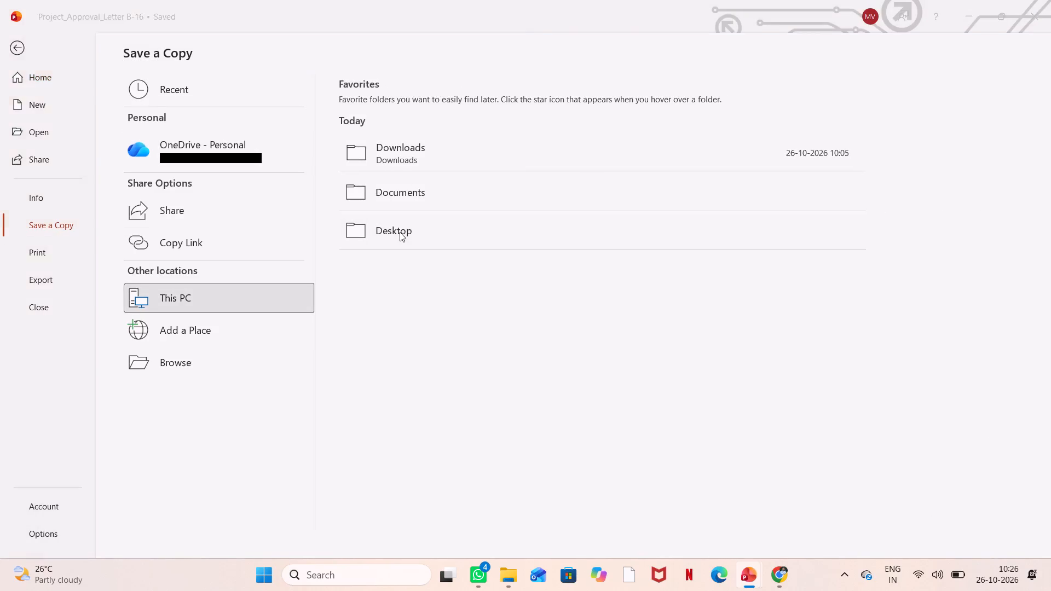
{"action": "key", "text": "BackSpace"}
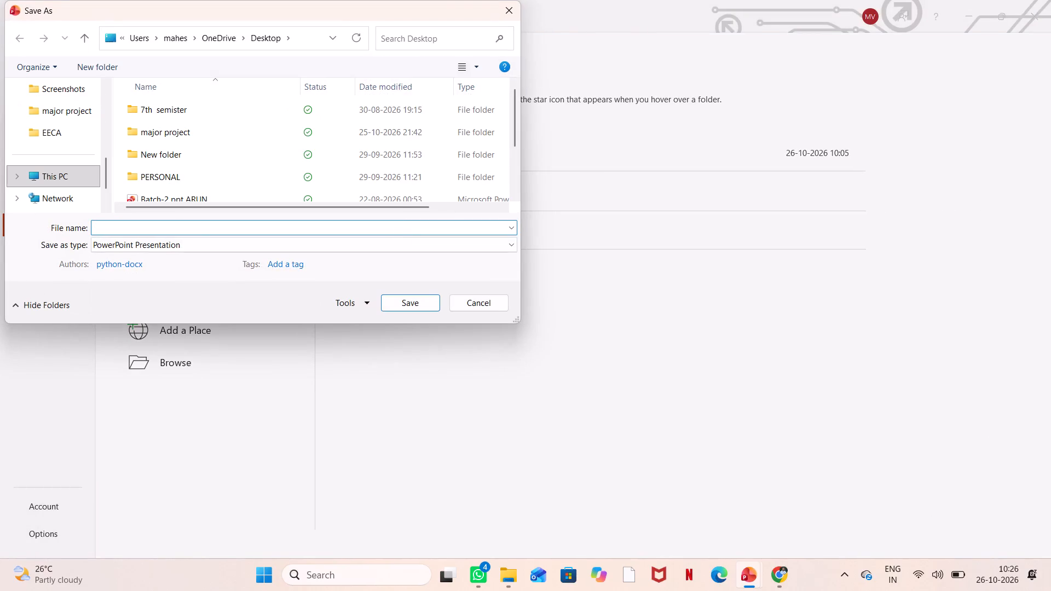
{"action": "key", "text": "End"}
{"action": "key", "text": "Down"}
{"action": "key", "text": "Page_Down"}
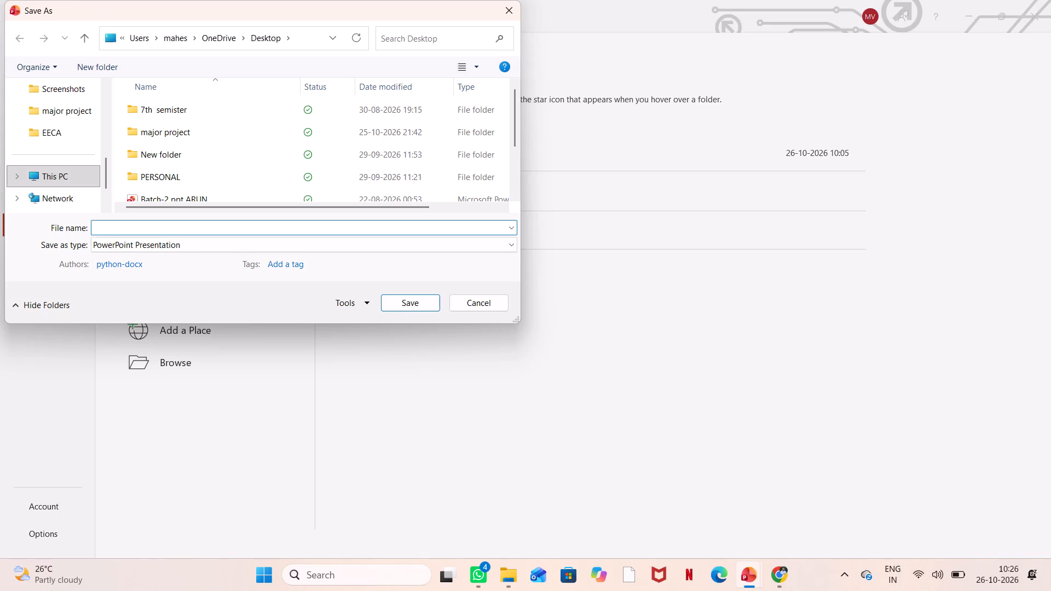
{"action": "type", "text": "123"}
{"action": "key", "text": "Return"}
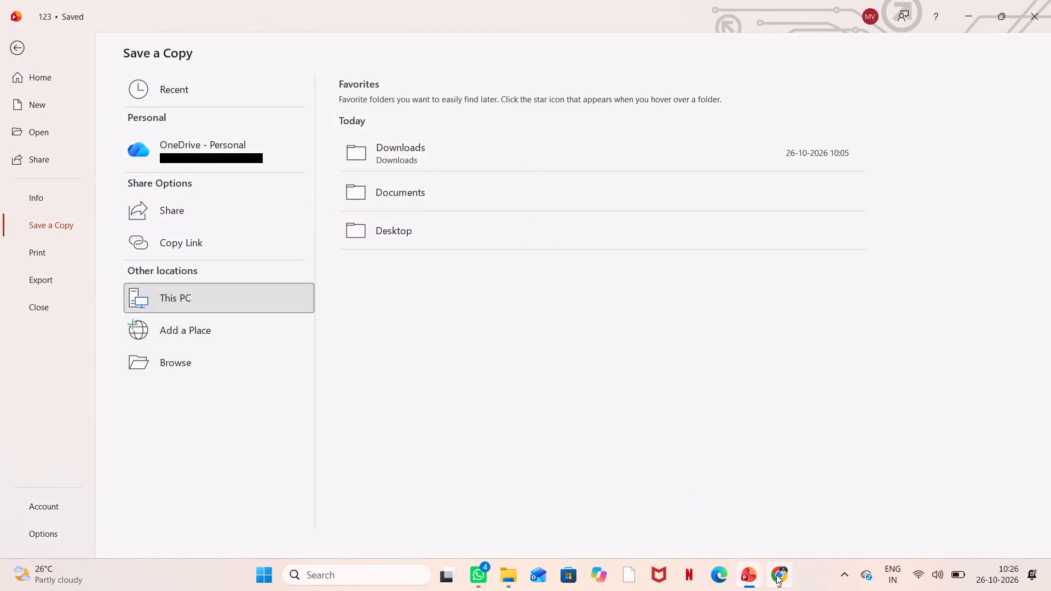
Switch to Chrome and open iLovePDF's PowerPoint to PDF conversion tool.
{"action": "left_click", "coordinate": [776, 575]}
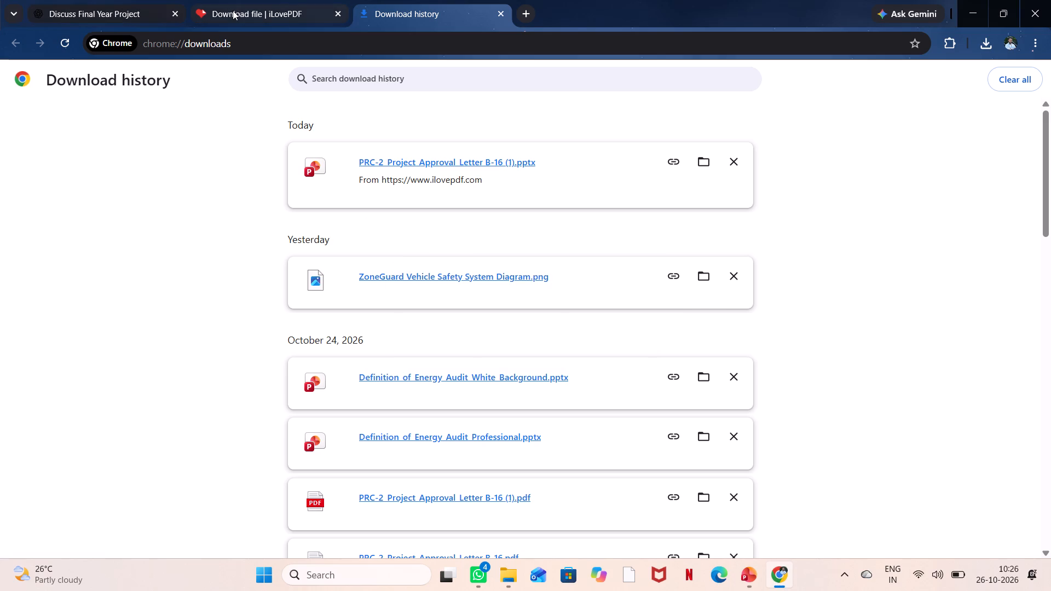
{"action": "left_click", "coordinate": [233, 10]}
{"action": "left_click", "coordinate": [358, 189]}
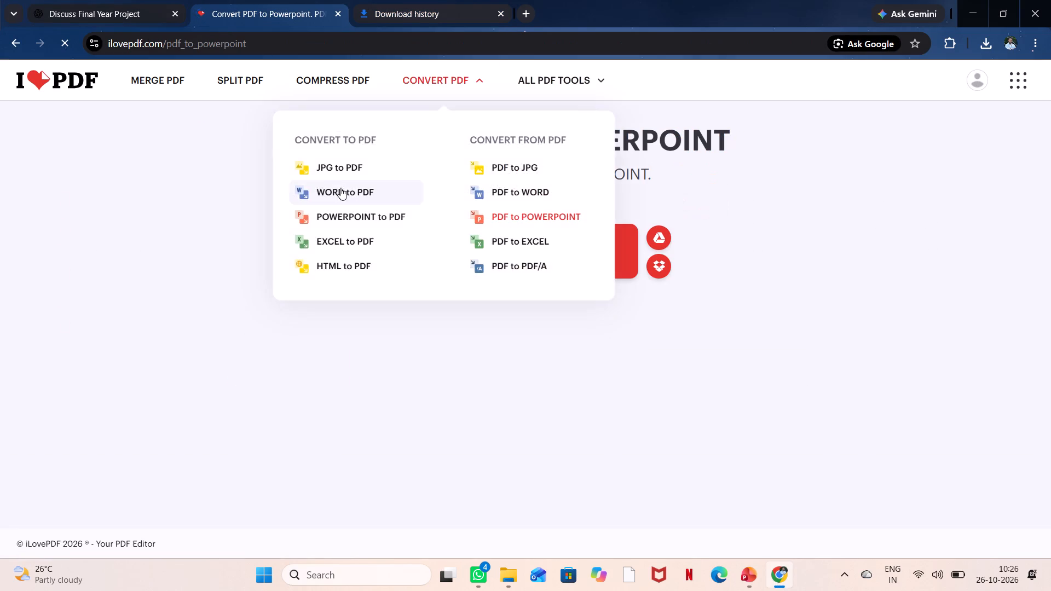
{"action": "left_click", "coordinate": [8, 39]}
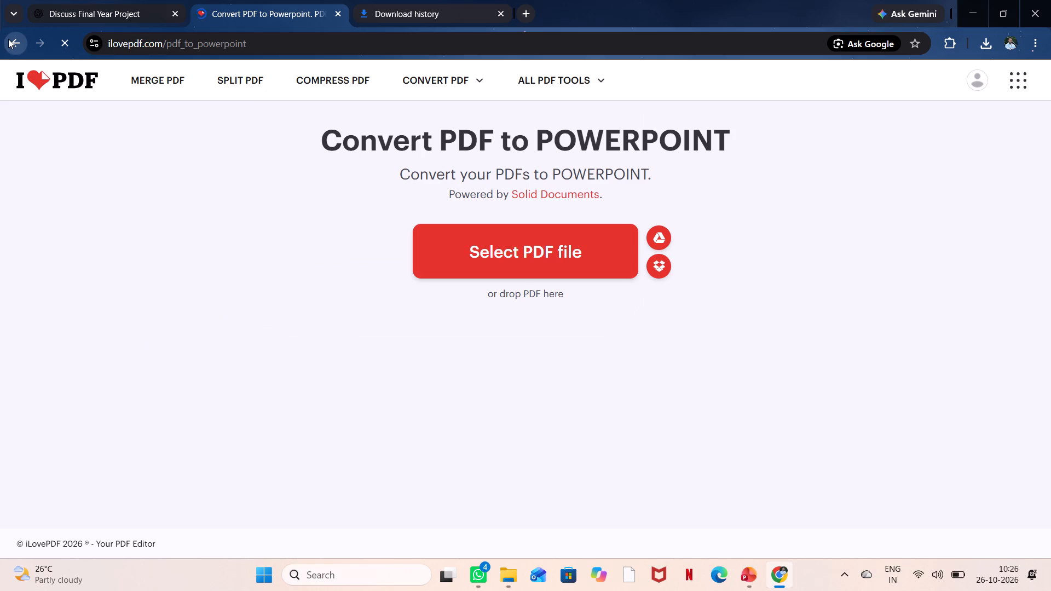
{"action": "left_click", "coordinate": [8, 39]}
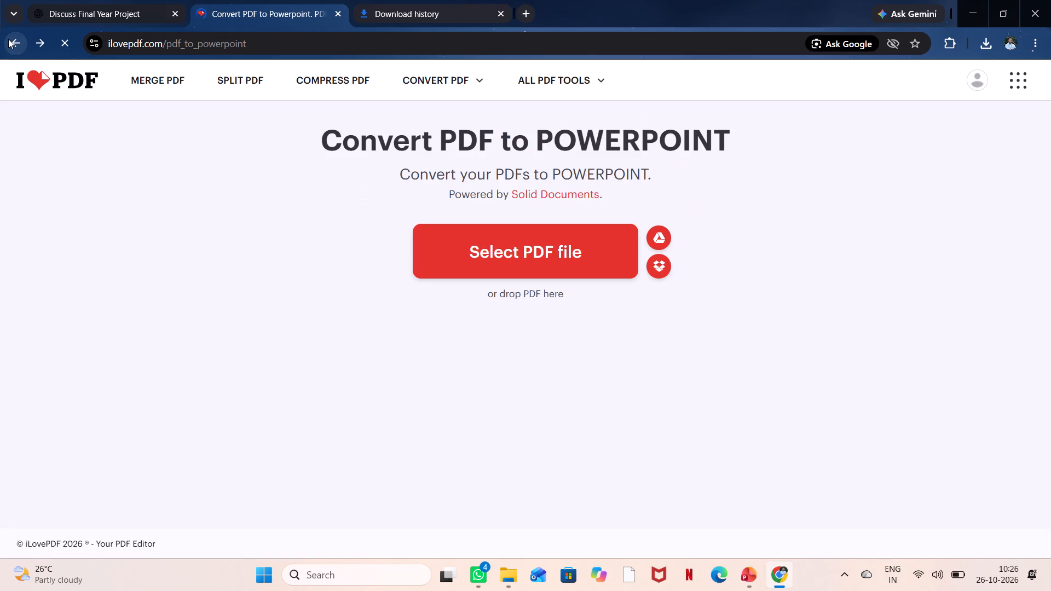
{"action": "left_click", "coordinate": [8, 39]}
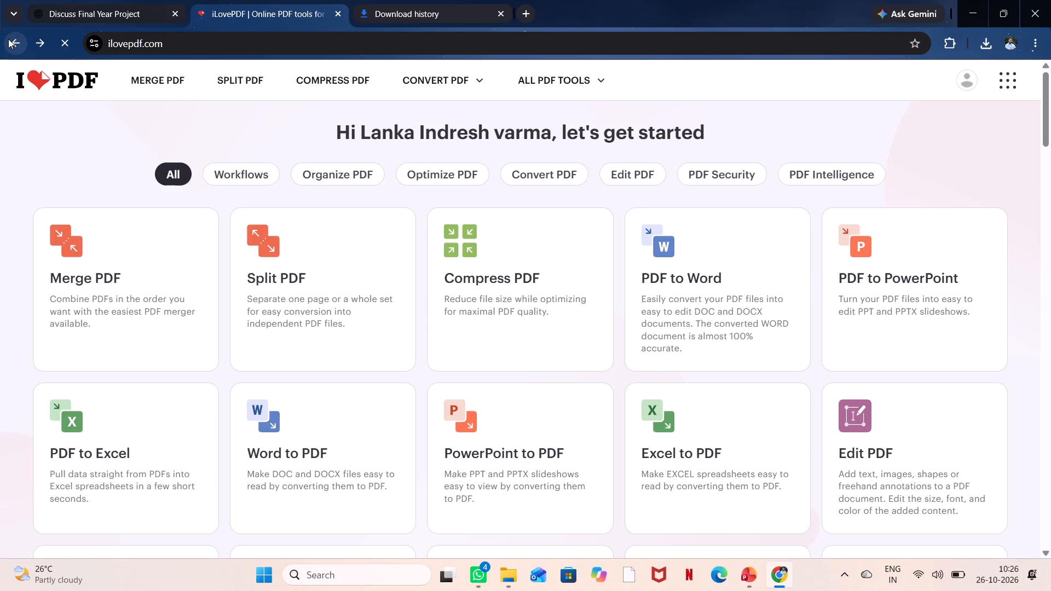
{"action": "left_click", "coordinate": [553, 467]}
Load the 123 presentation from the Desktop folder into the converter, closing its open PowerPoint window so the file can be used.
{"action": "left_click", "coordinate": [557, 222]}
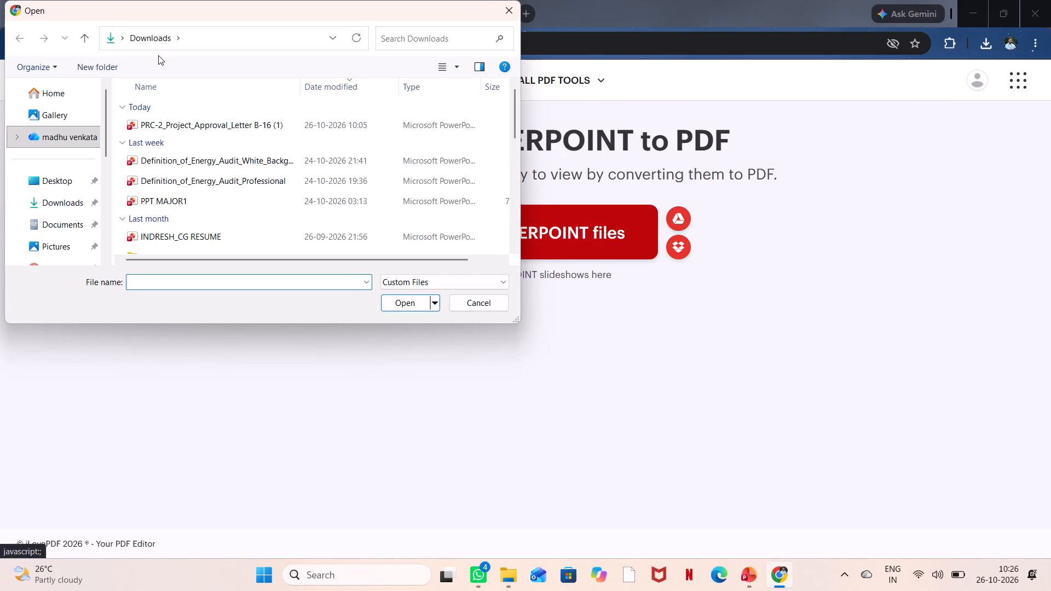
{"action": "left_click", "coordinate": [59, 171]}
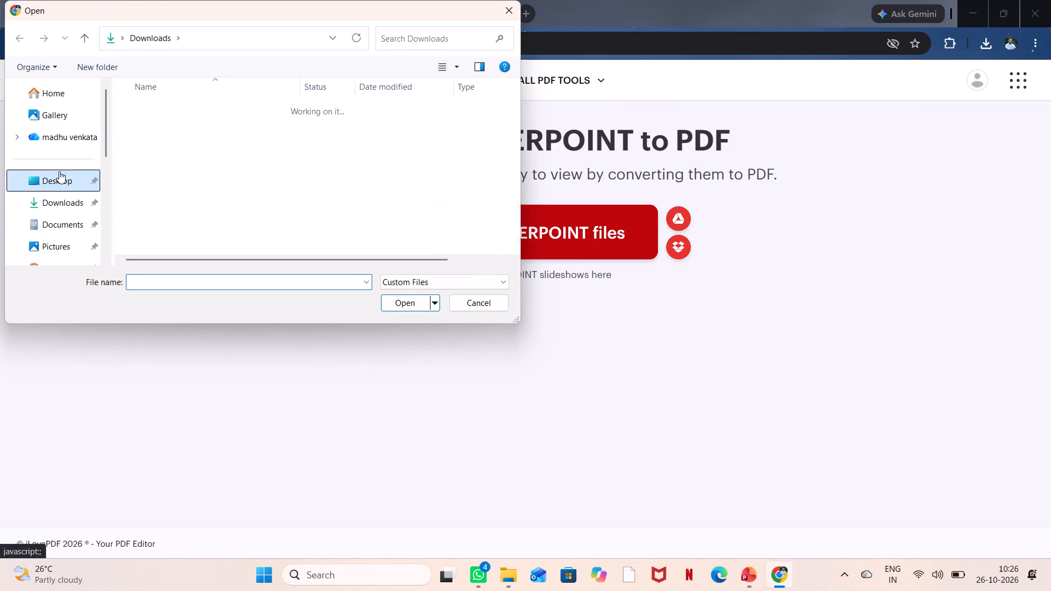
{"action": "double_click", "coordinate": [232, 195]}
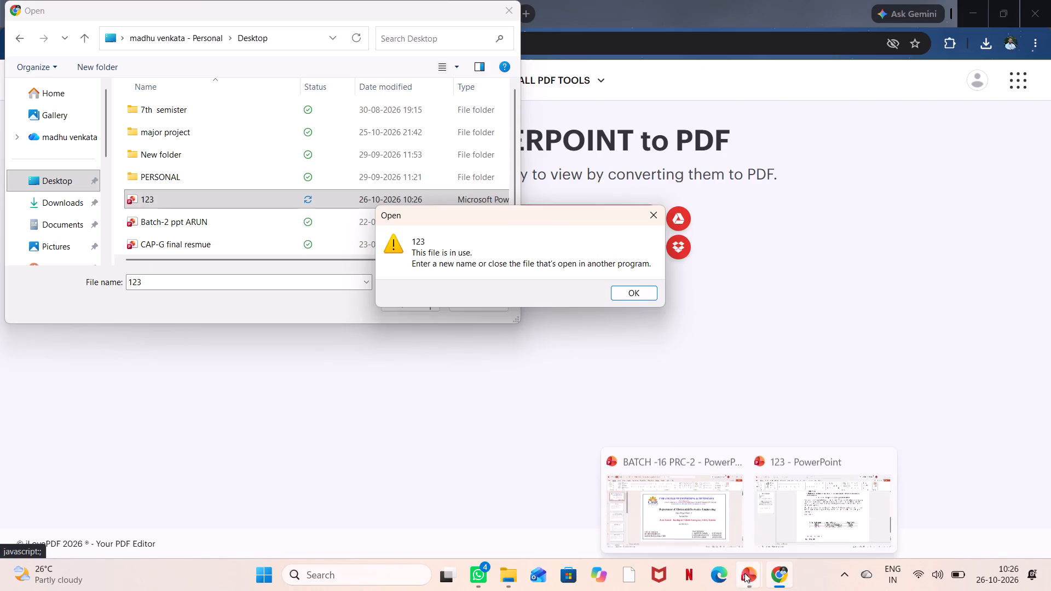
{"action": "left_click", "coordinate": [881, 460]}
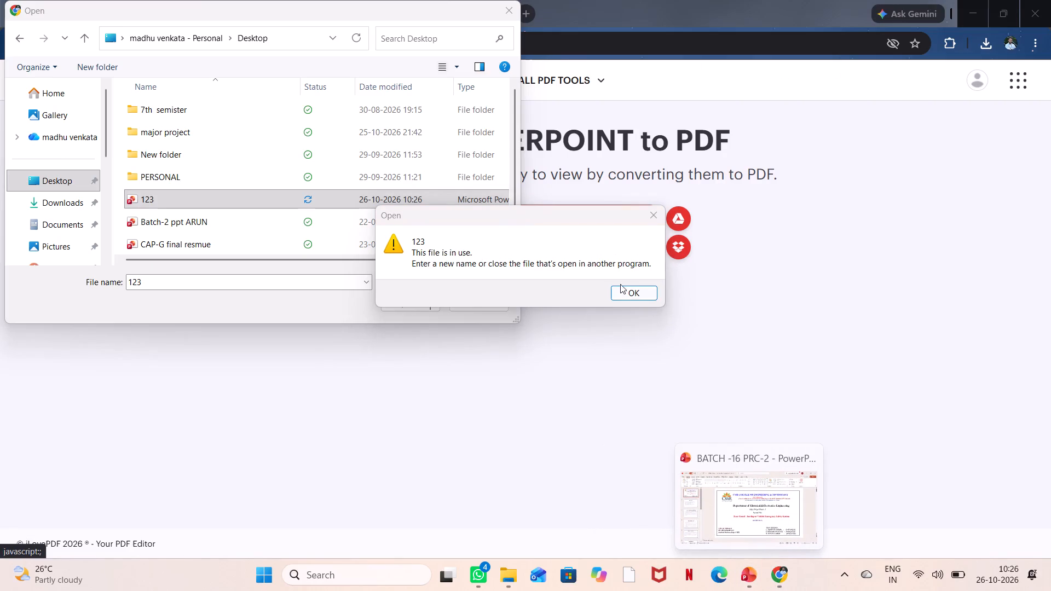
{"action": "left_click", "coordinate": [633, 296]}
{"action": "double_click", "coordinate": [339, 196]}
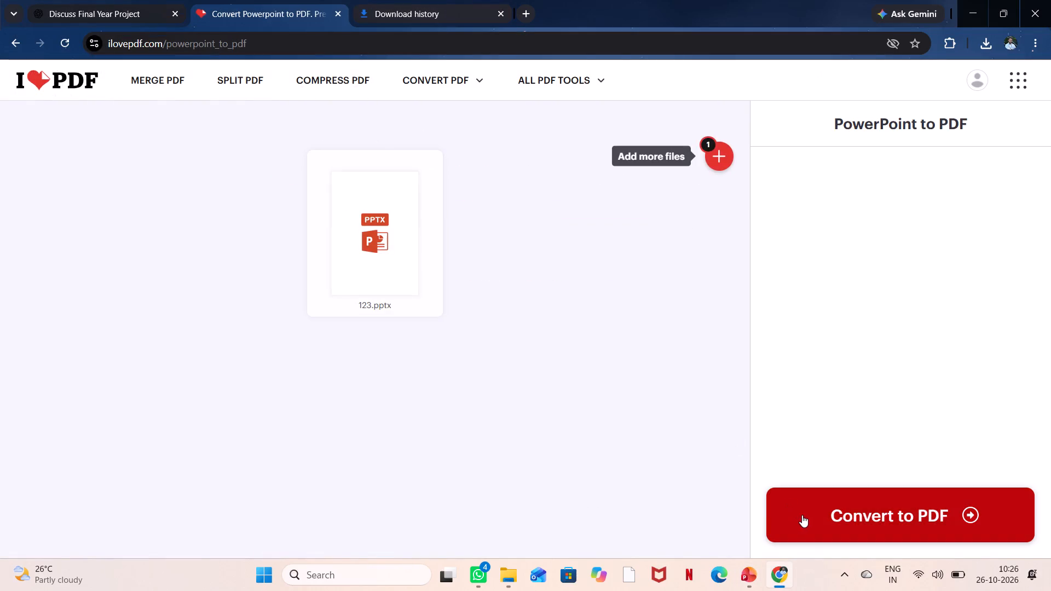
Convert 123.pptx to PDF and download the converted file.
{"action": "left_click", "coordinate": [802, 515]}
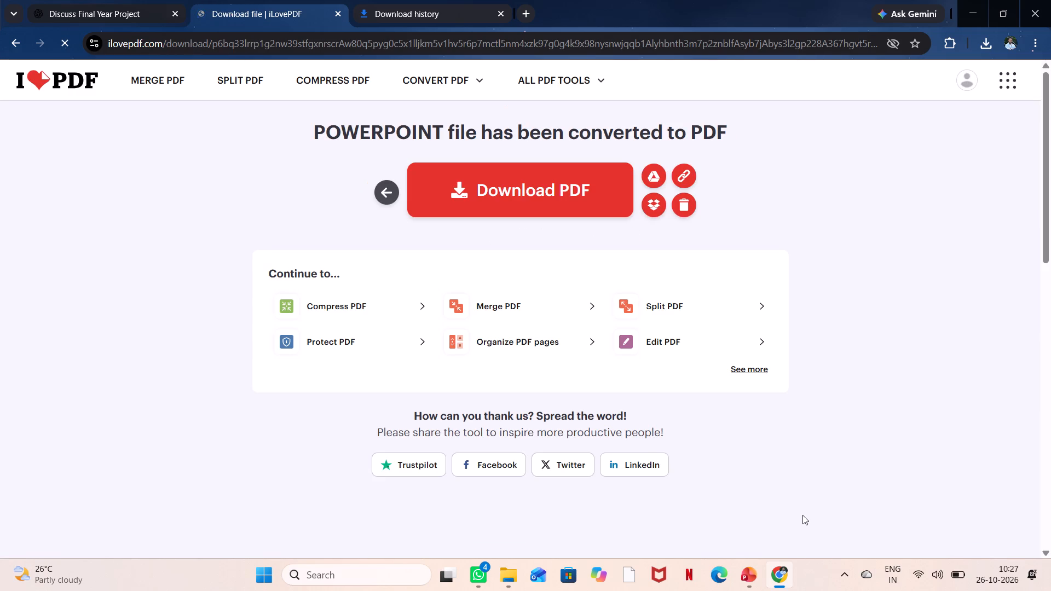
{"action": "left_click", "coordinate": [566, 193]}
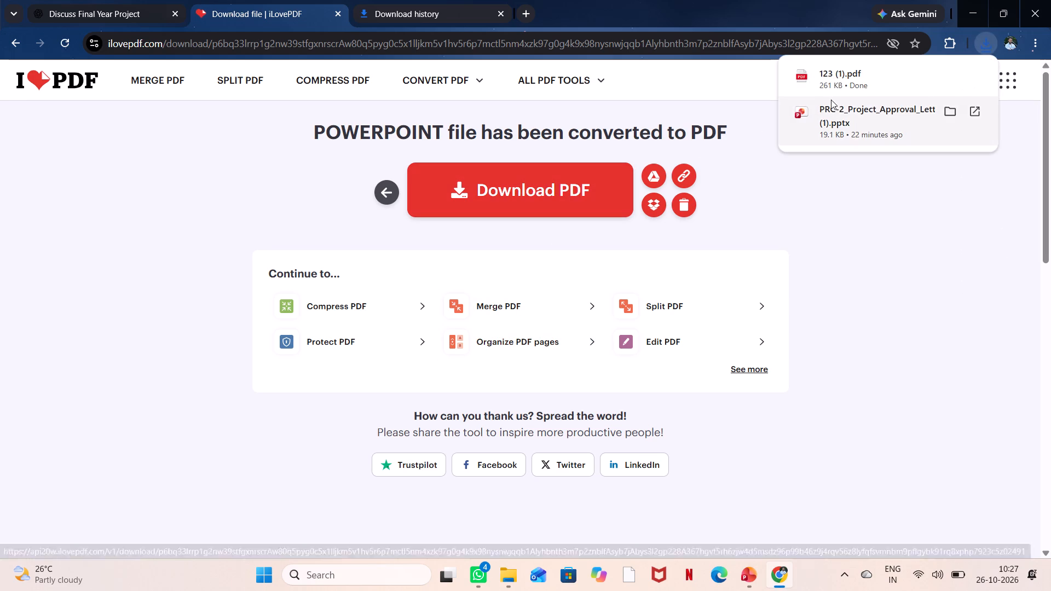
Open the downloaded 123 PDF and check the letter's text, student table and guide signature block.
{"action": "left_click", "coordinate": [839, 89]}
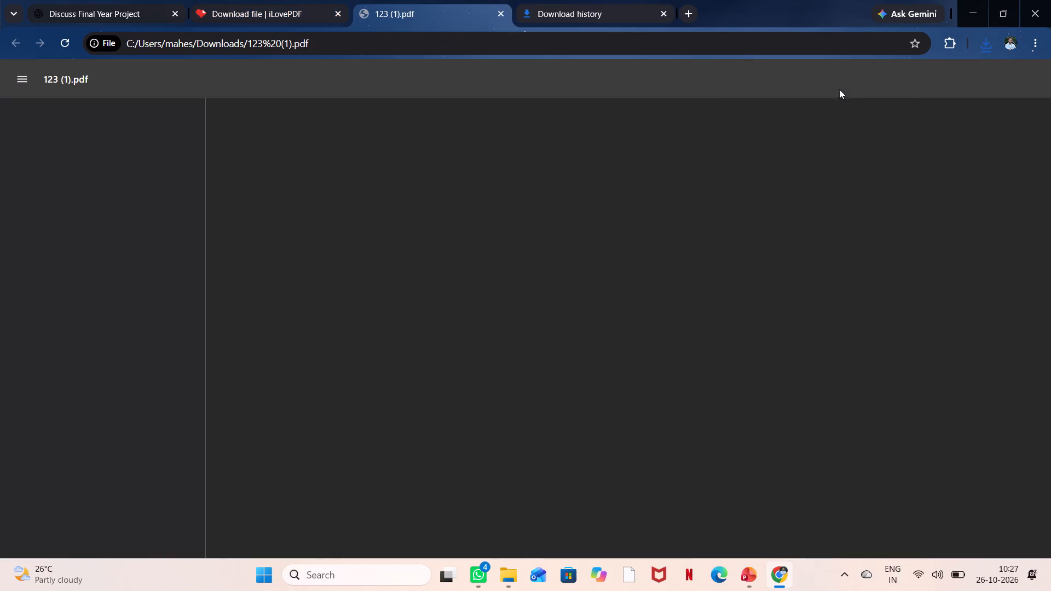
{"action": "scroll", "coordinate": [649, 238], "scroll_direction": "down", "scroll_amount": 3}
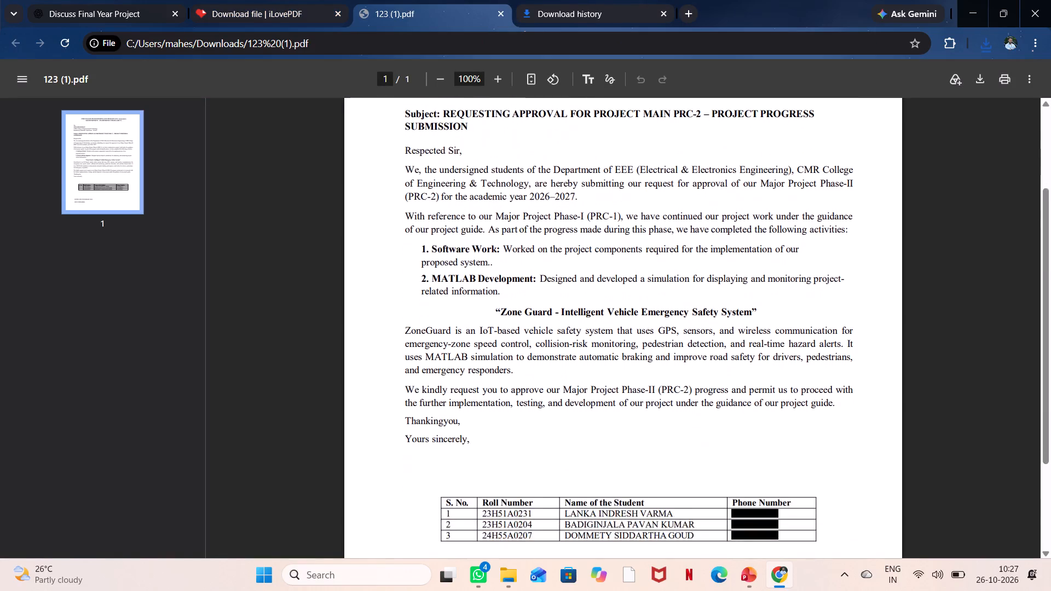
{"action": "scroll", "coordinate": [649, 238], "scroll_direction": "down", "scroll_amount": 3}
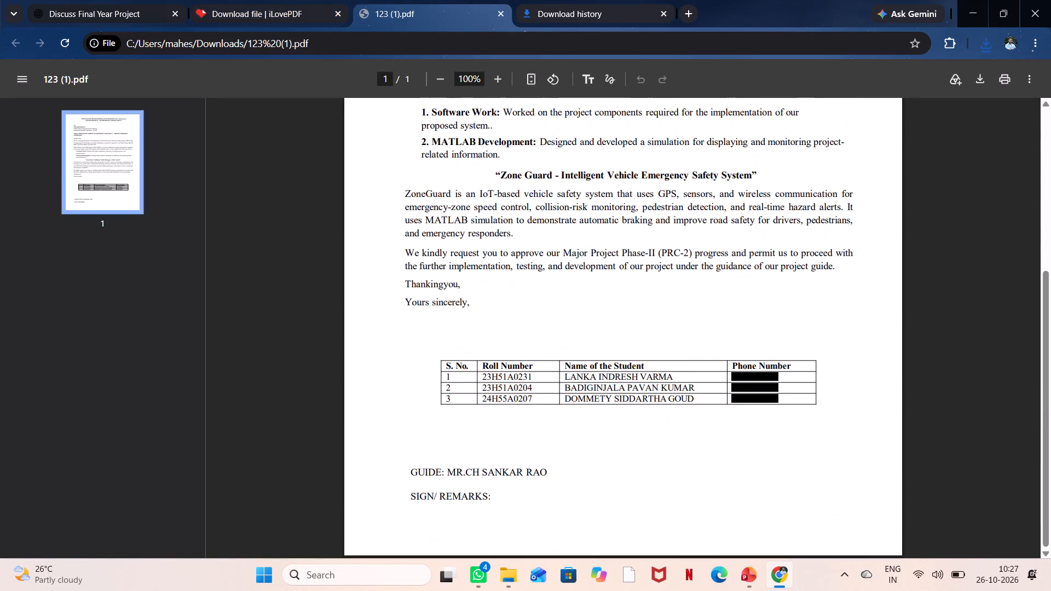
{"action": "scroll", "coordinate": [649, 238], "scroll_direction": "up", "scroll_amount": 4}
{"action": "scroll", "coordinate": [649, 238], "scroll_direction": "down", "scroll_amount": 1}
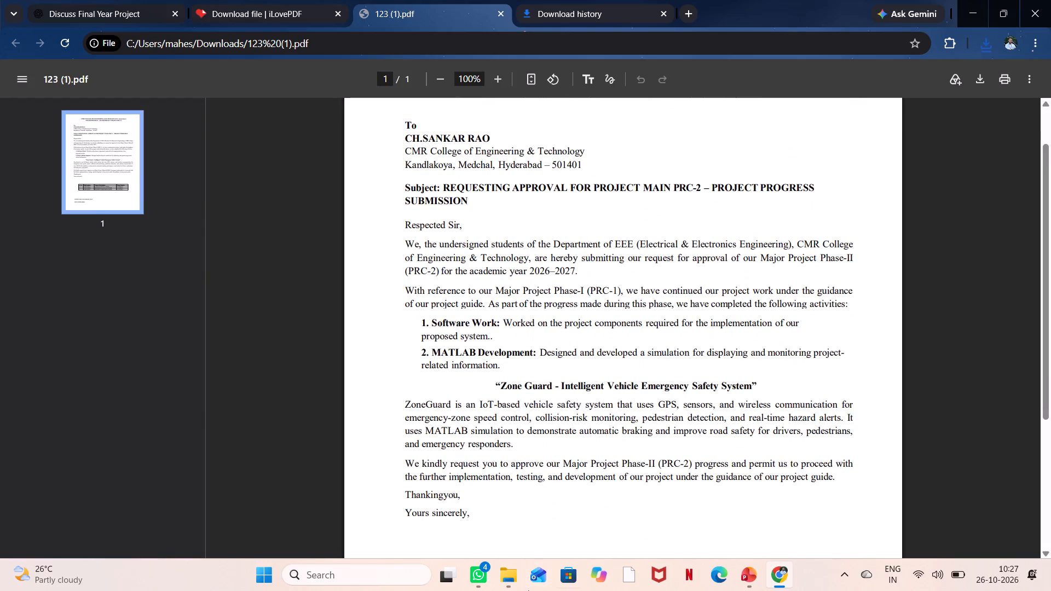